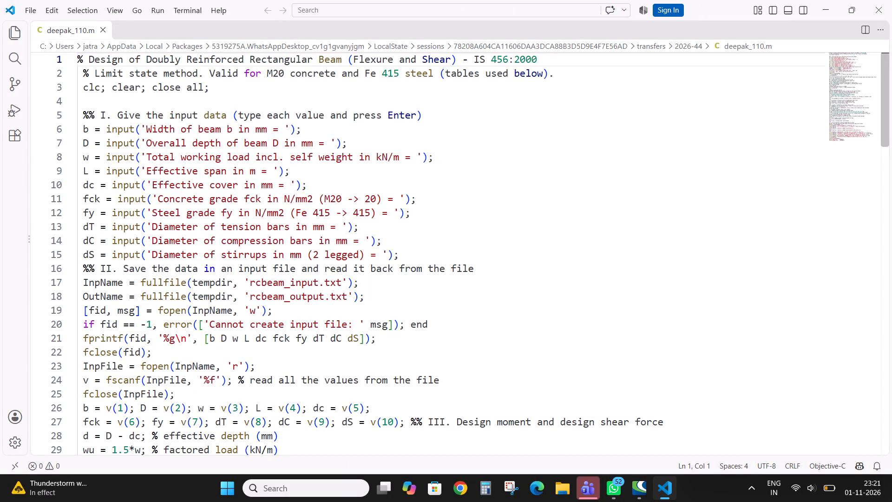
# Look through the beam design script, from the input data through the shear design to the output section.
pyautogui.scroll(-7, 611, 239)
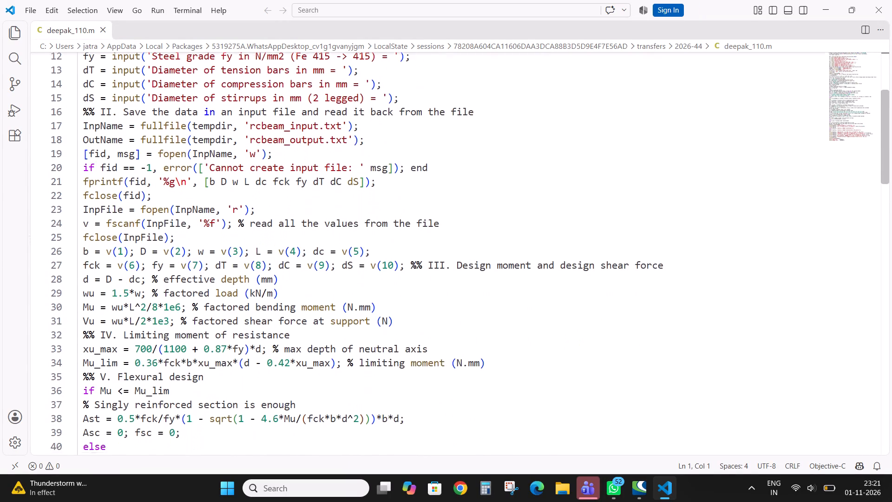
pyautogui.scroll(-12, 611, 239)
pyautogui.scroll(11, 611, 239)
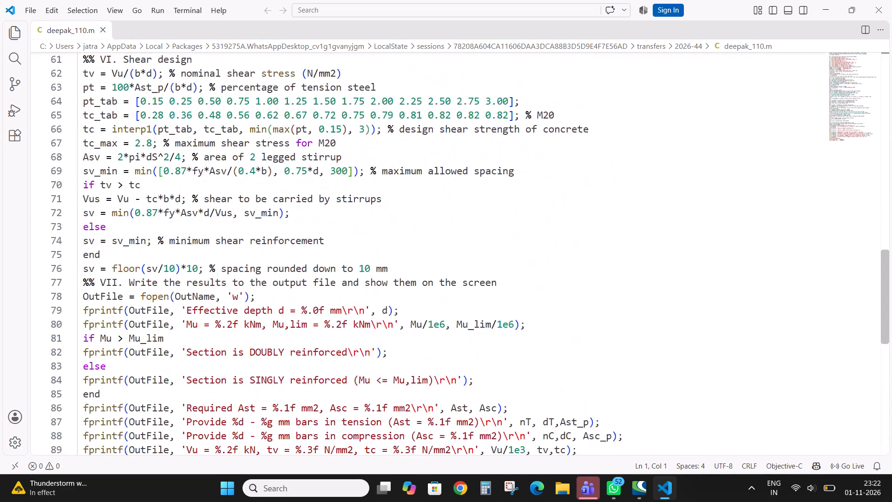
pyautogui.scroll(6, 611, 239)
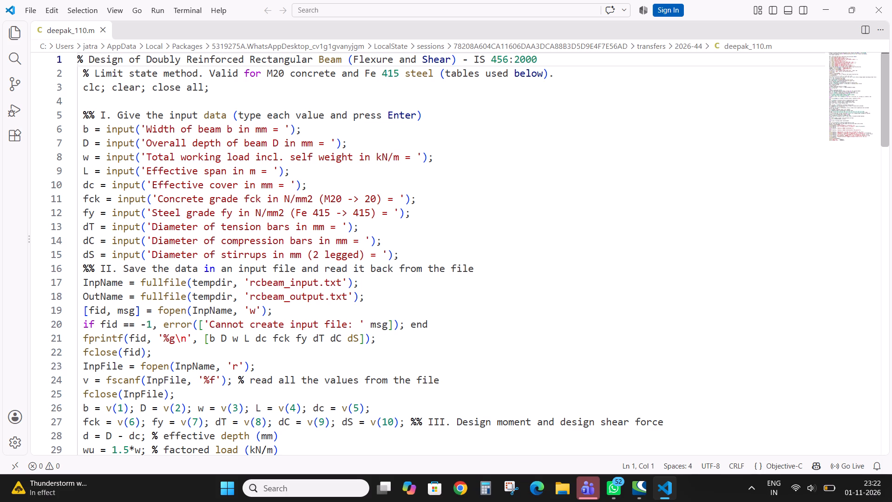
# Try to select the script's code starting from the beginning of line 1.
pyautogui.click(76, 59)
pyautogui.moveTo(75, 60); pyautogui.dragTo(75, 61)
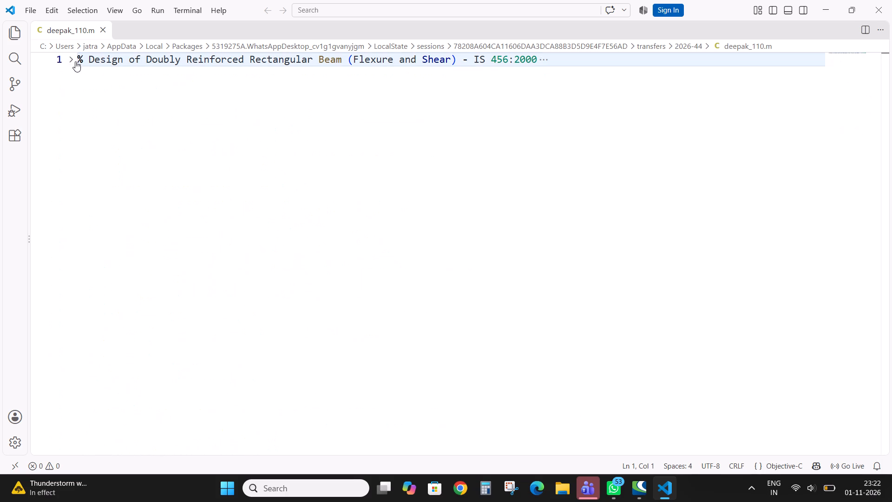
pyautogui.moveTo(75, 61); pyautogui.dragTo(108, 101)
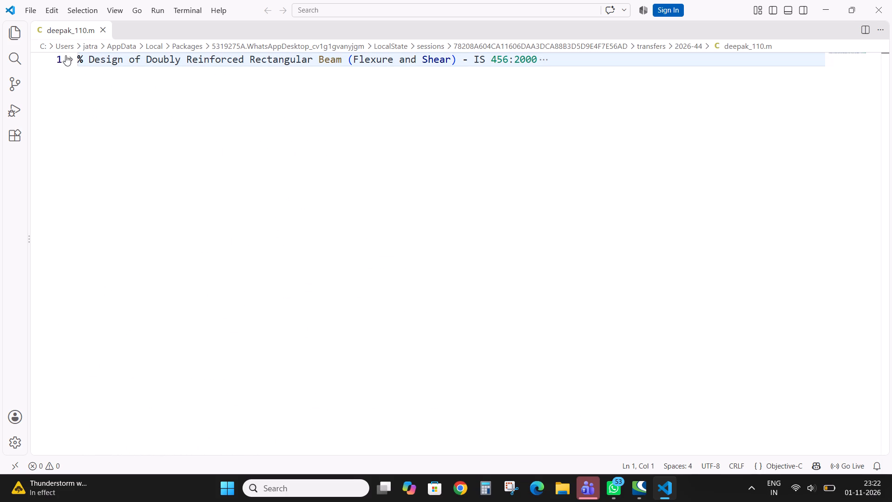
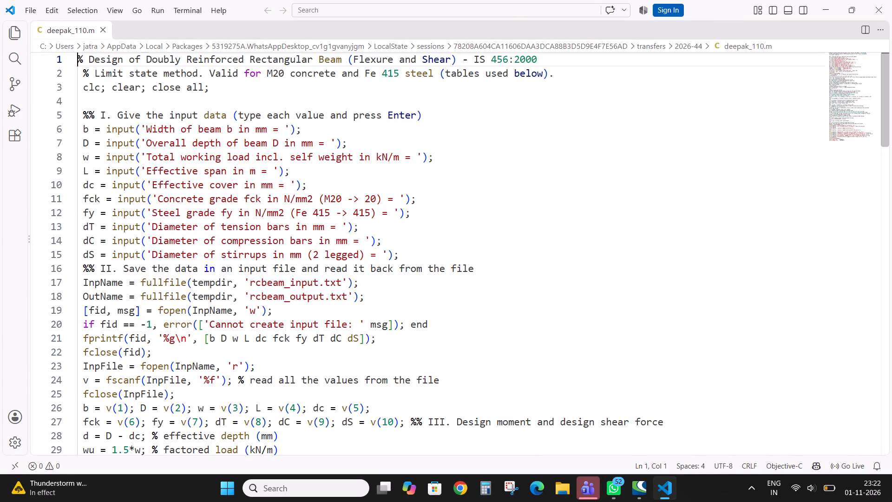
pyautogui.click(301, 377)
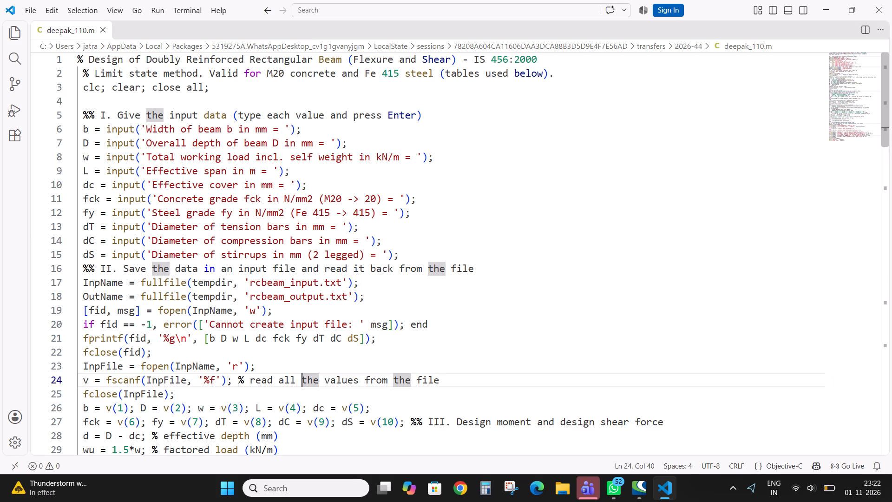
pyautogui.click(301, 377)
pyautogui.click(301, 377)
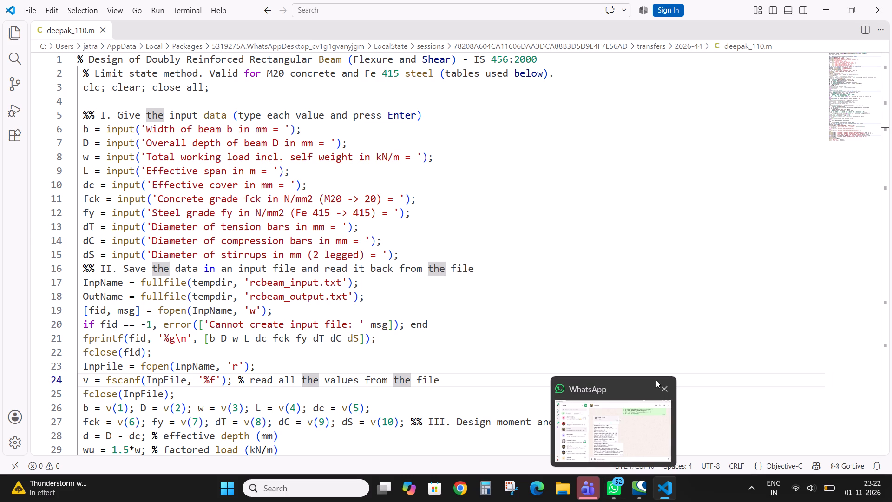
# Copy the entire MATLAB beam design code, from the opening comment to the final disp line.
pyautogui.click(620, 291)
pyautogui.scroll(4, 502, 206)
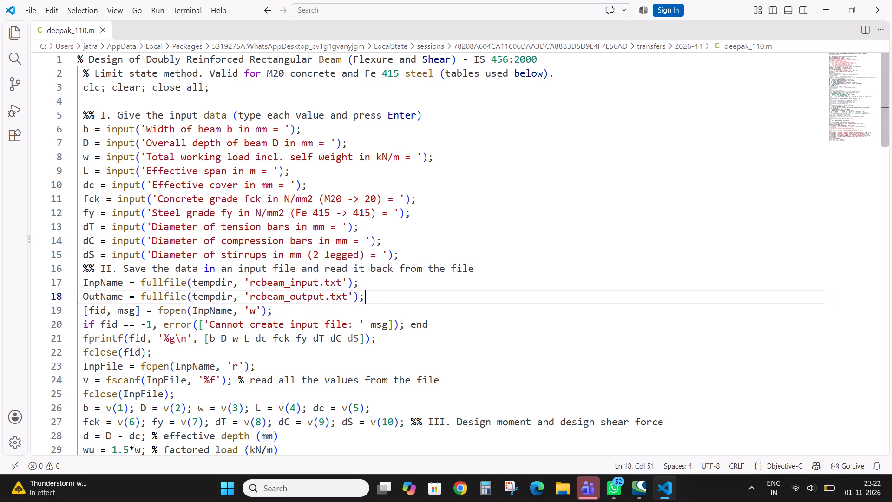
pyautogui.moveTo(77, 57); pyautogui.dragTo(132, 106)
pyautogui.scroll(-1, 132, 106)
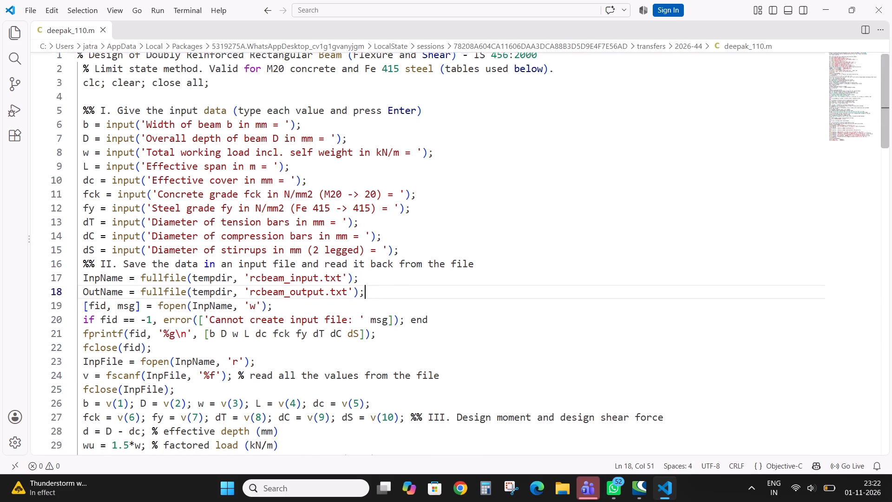
pyautogui.scroll(-1, 132, 106)
pyautogui.scroll(-12, 298, 329)
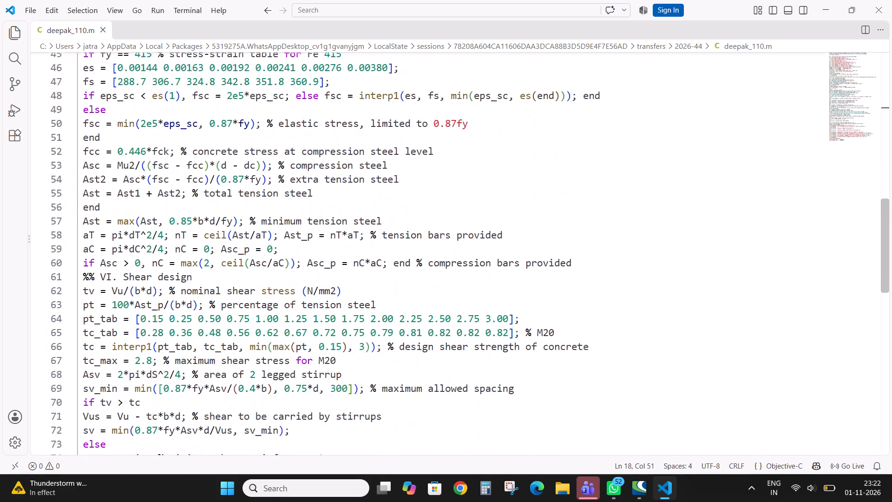
pyautogui.scroll(-4, 298, 329)
pyautogui.scroll(3, 287, 357)
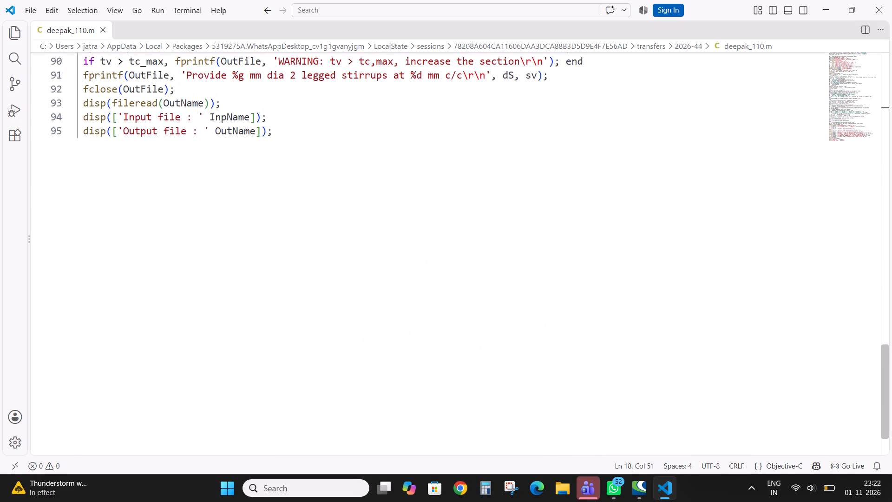
pyautogui.scroll(1, 287, 357)
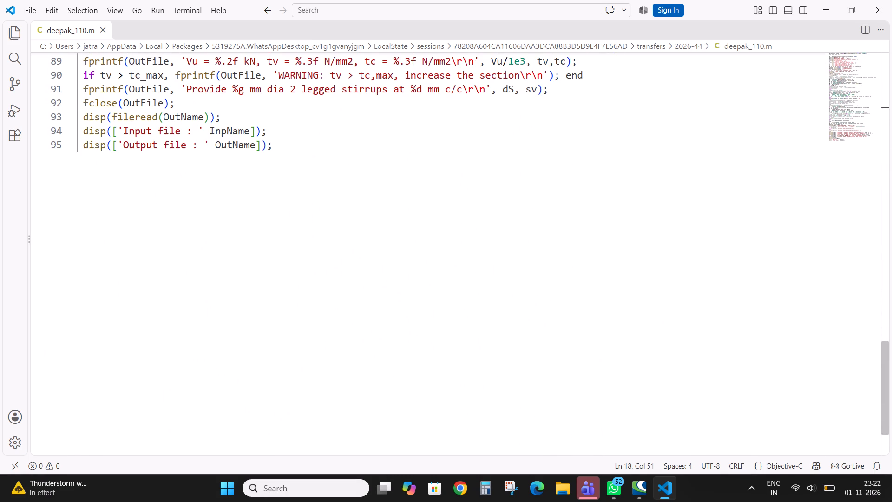
pyautogui.moveTo(280, 147); pyautogui.dragTo(156, 63)
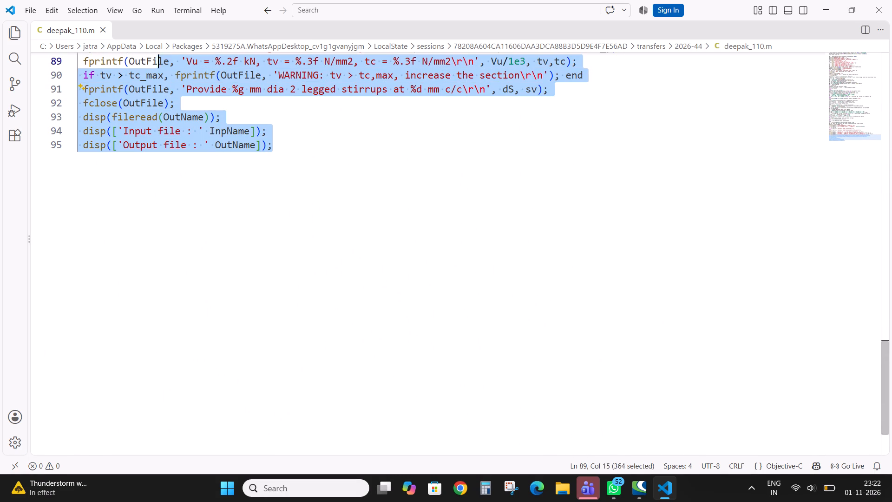
pyautogui.moveTo(156, 63); pyautogui.dragTo(114, 49)
pyautogui.hotkey('ctrl', 'c')
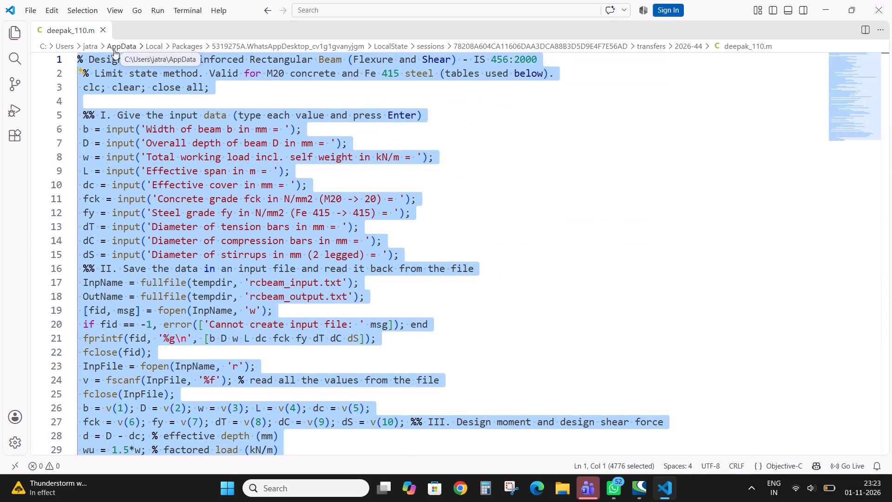
pyautogui.scroll(-7, 304, 114)
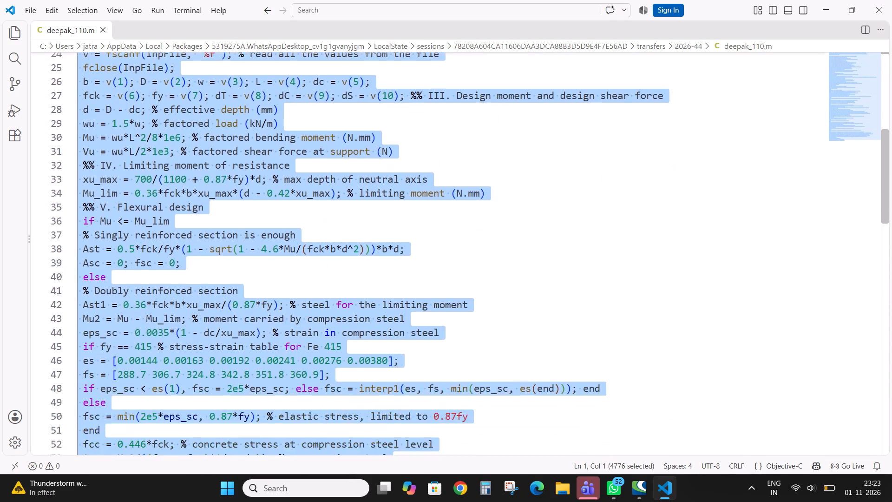
pyautogui.scroll(-5, 304, 114)
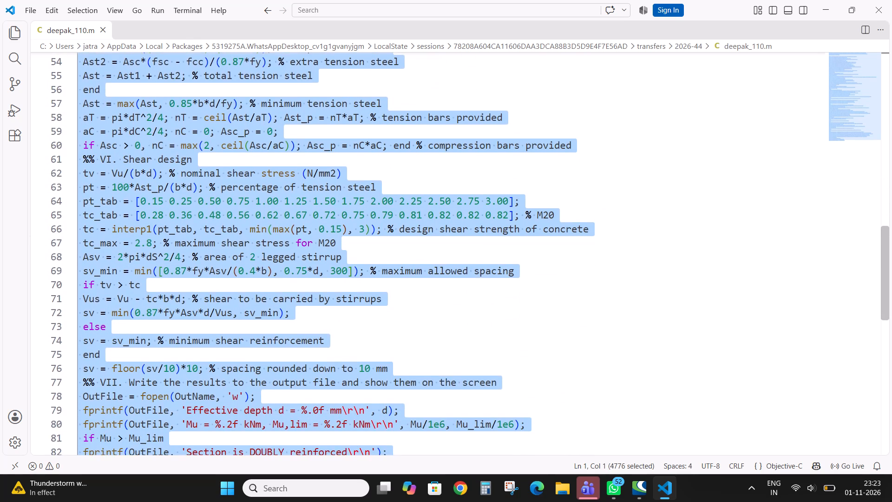
pyautogui.scroll(-8, 304, 114)
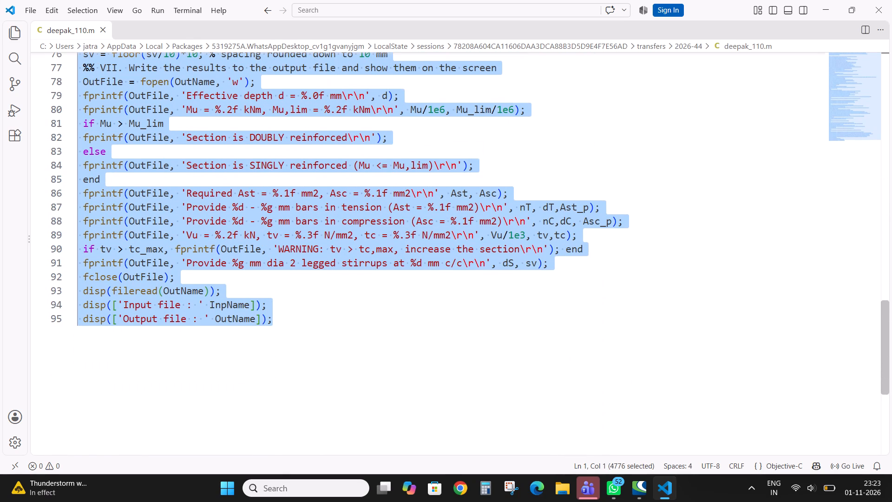
# Open Microsoft Word, create a blank document and maximise its window.
pyautogui.click(220, 501)
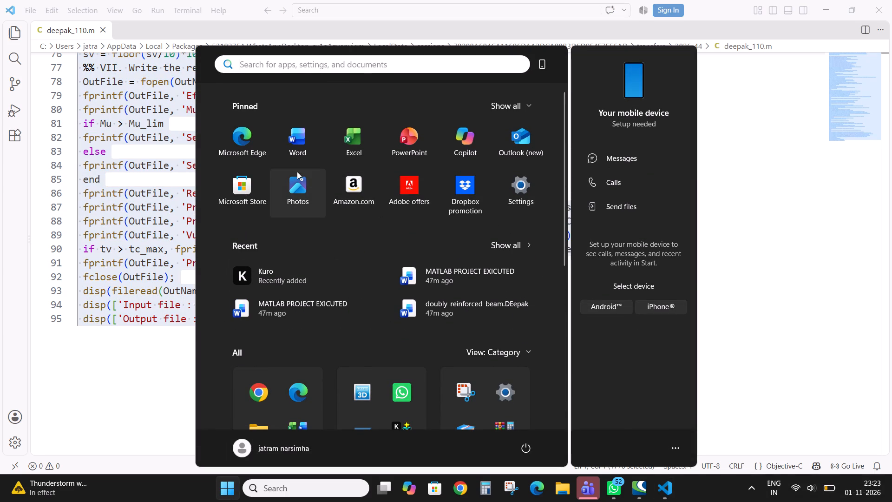
pyautogui.doubleClick(310, 139)
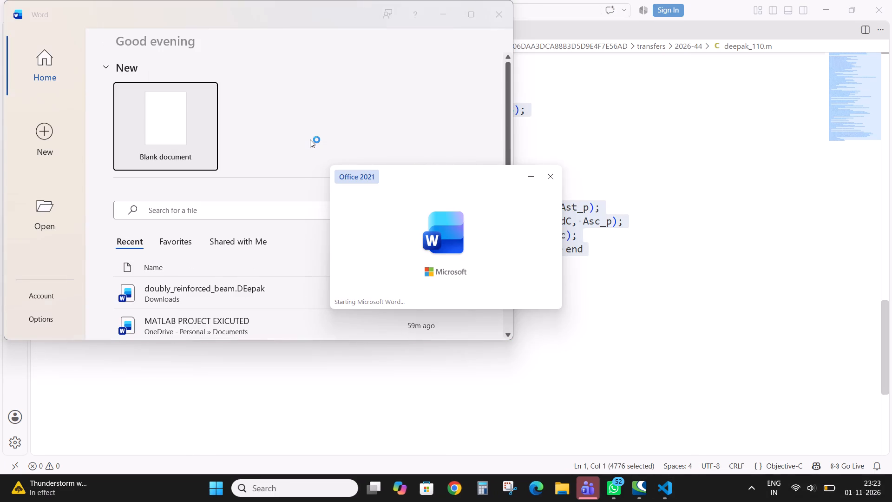
pyautogui.click(169, 130)
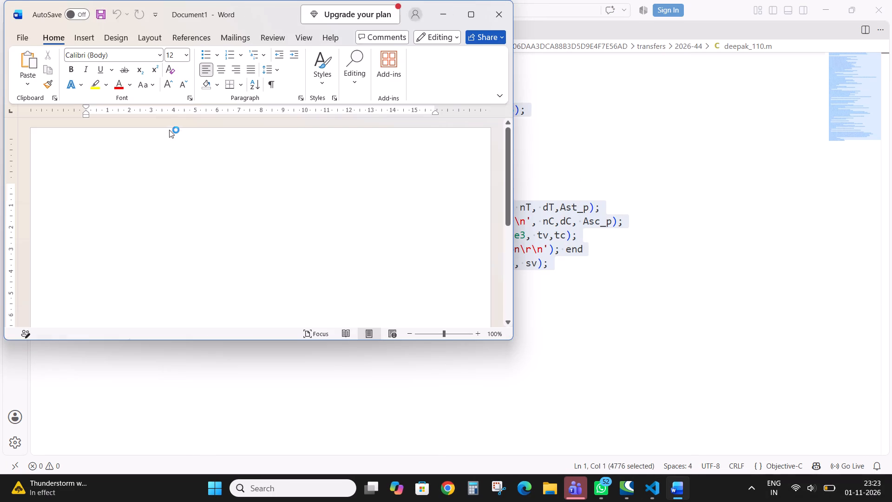
pyautogui.click(476, 9)
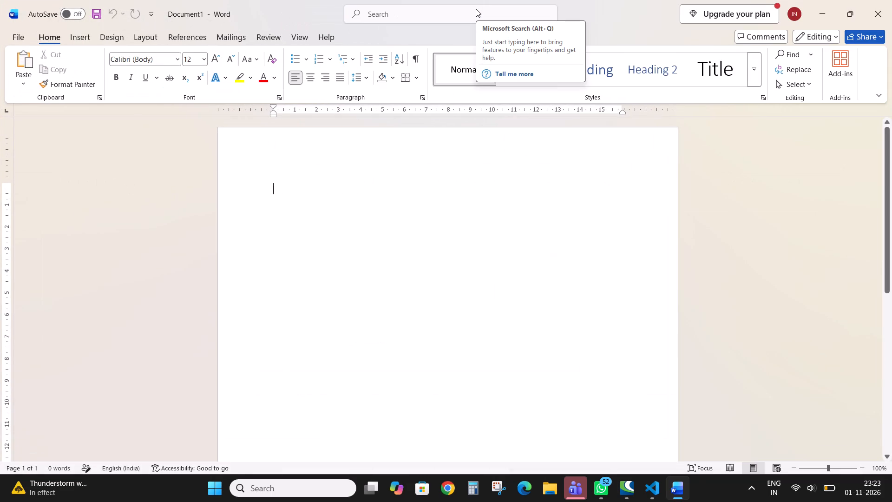
# Insert five empty lines at the start of the document and paste the copied code below them.
pyautogui.press('Return')
pyautogui.press('Return')
pyautogui.press('Return')
pyautogui.press('Return')
pyautogui.press('Return')
pyautogui.hotkey('ctrl', 'v')
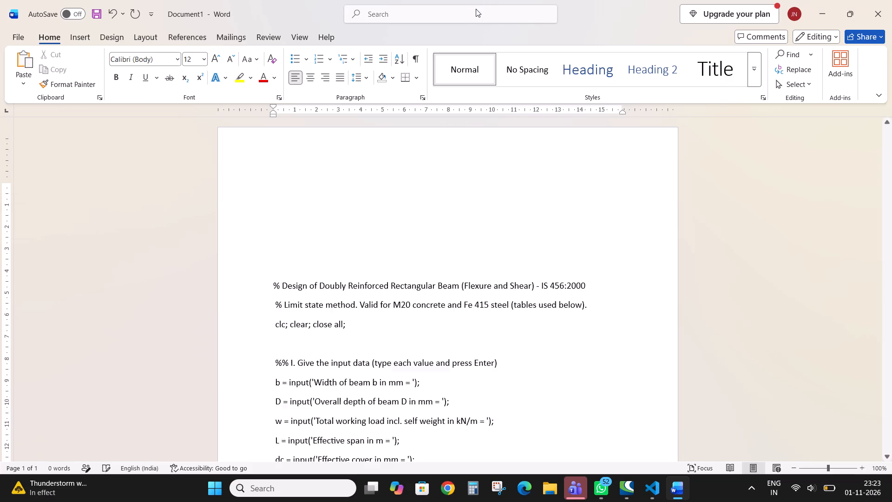
# Add the centred title "MATLAB PROJECT" on the document's first line, above the pasted code.
pyautogui.scroll(3, 425, 197)
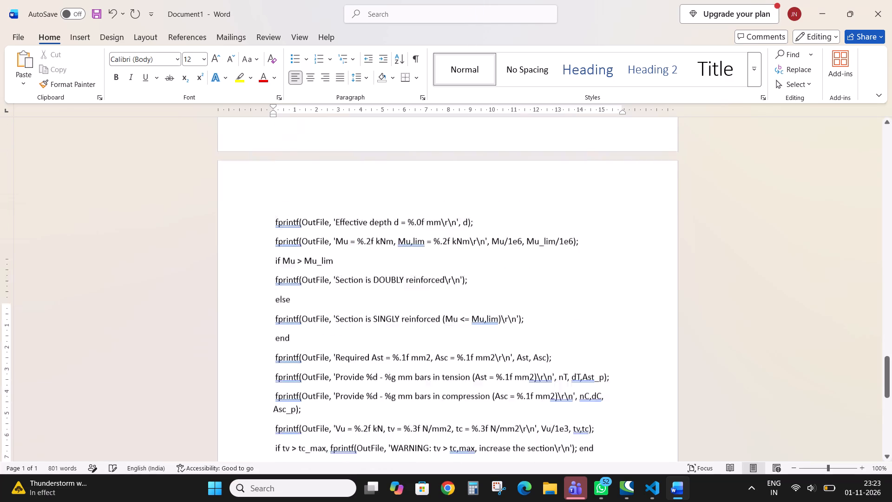
pyautogui.scroll(4, 425, 197)
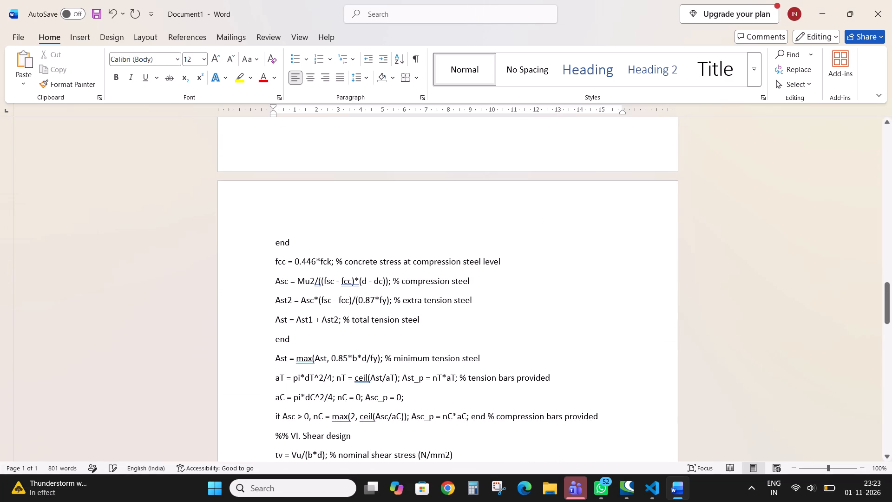
pyautogui.scroll(7, 374, 206)
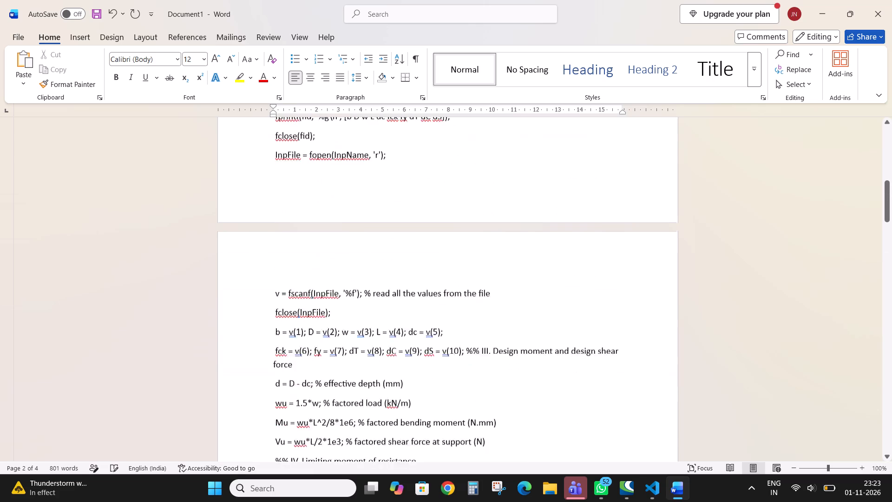
pyautogui.scroll(4, 374, 206)
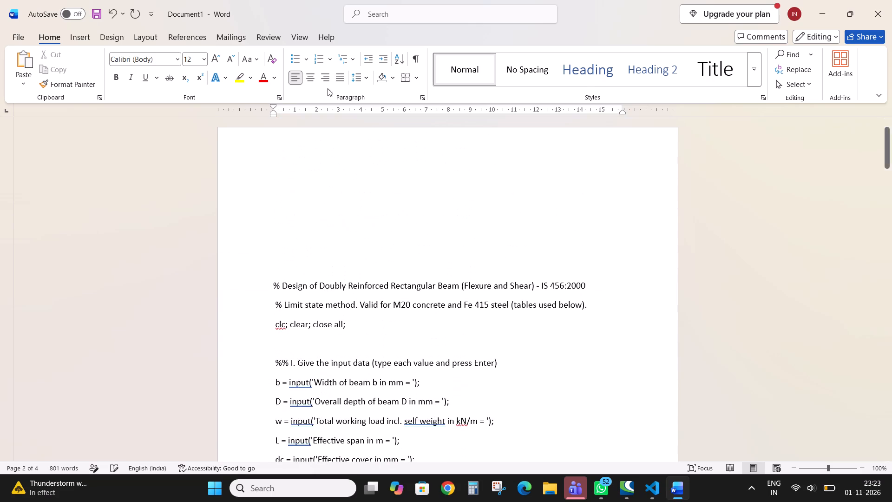
pyautogui.click(314, 84)
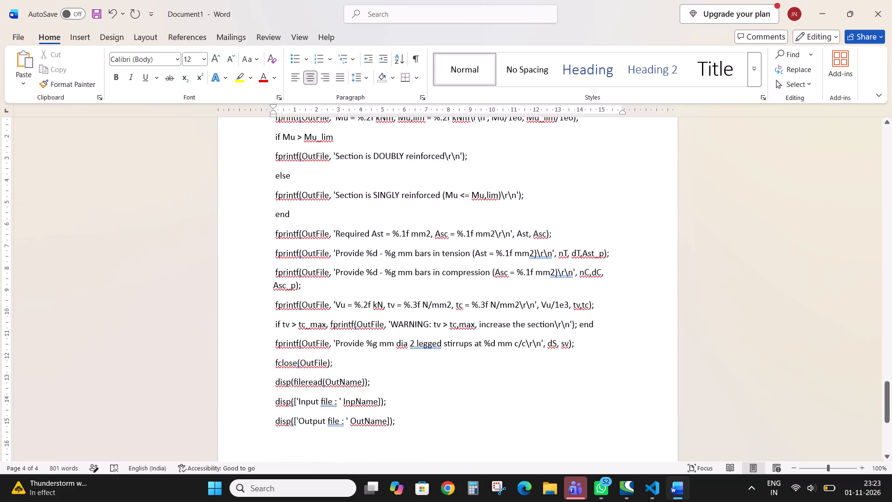
pyautogui.scroll(12, 370, 236)
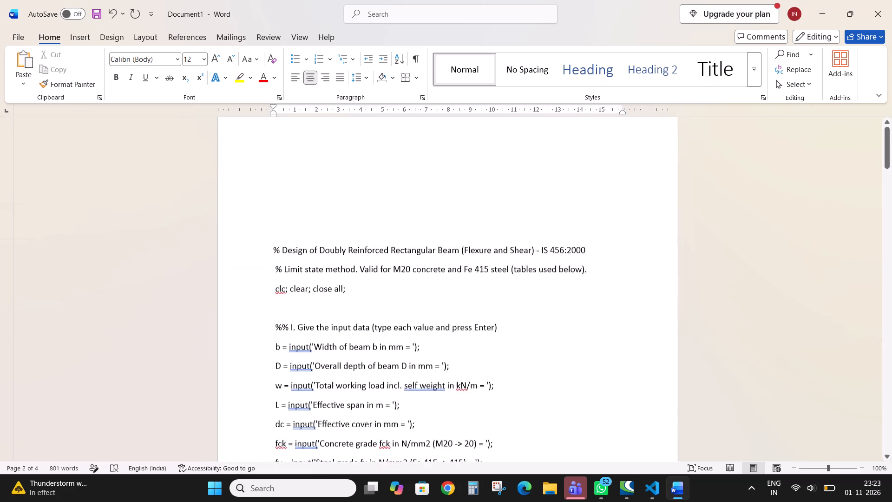
pyautogui.click(417, 192)
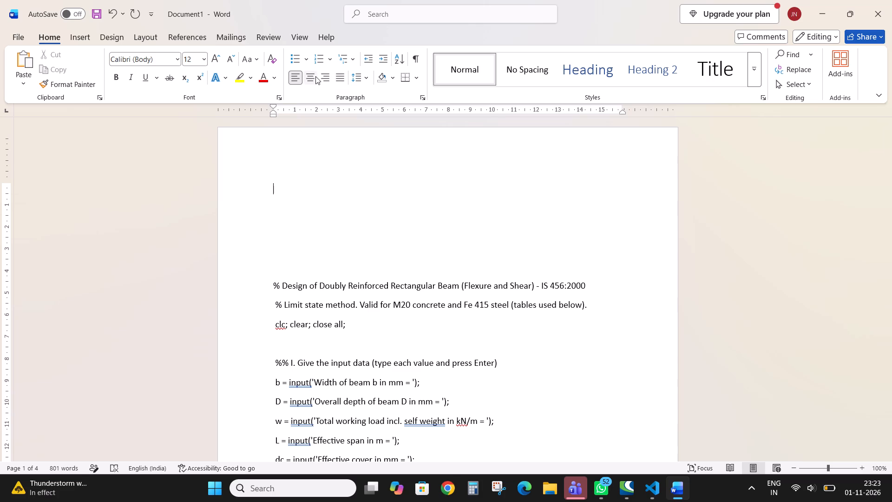
pyautogui.click(314, 76)
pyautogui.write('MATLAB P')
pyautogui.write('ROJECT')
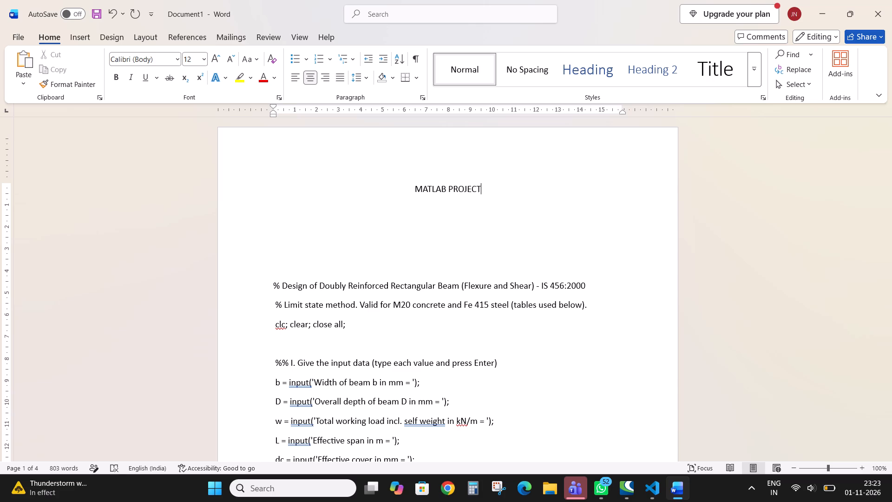
# Start a new right-aligned line directly below the "MATLAB PROJECT" title.
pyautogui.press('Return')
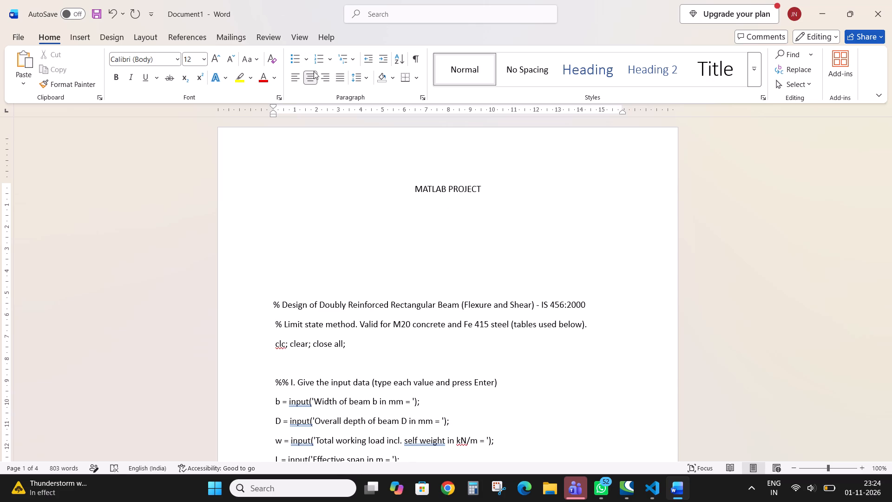
pyautogui.click(322, 76)
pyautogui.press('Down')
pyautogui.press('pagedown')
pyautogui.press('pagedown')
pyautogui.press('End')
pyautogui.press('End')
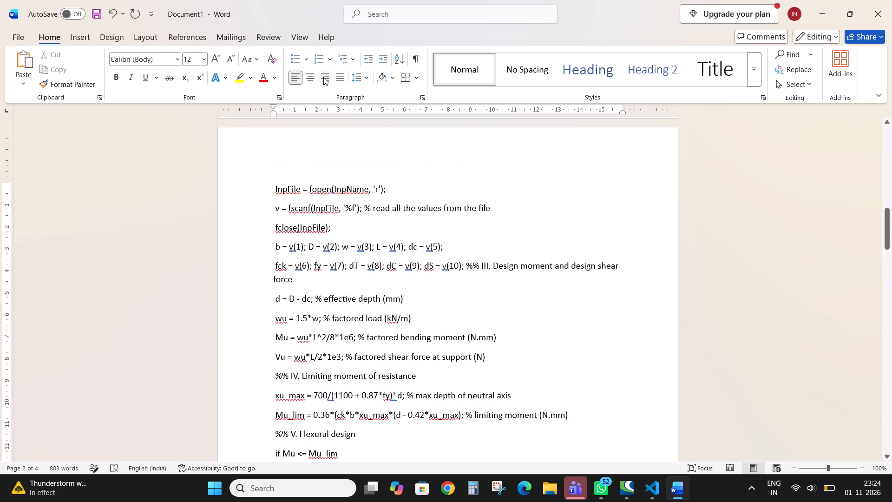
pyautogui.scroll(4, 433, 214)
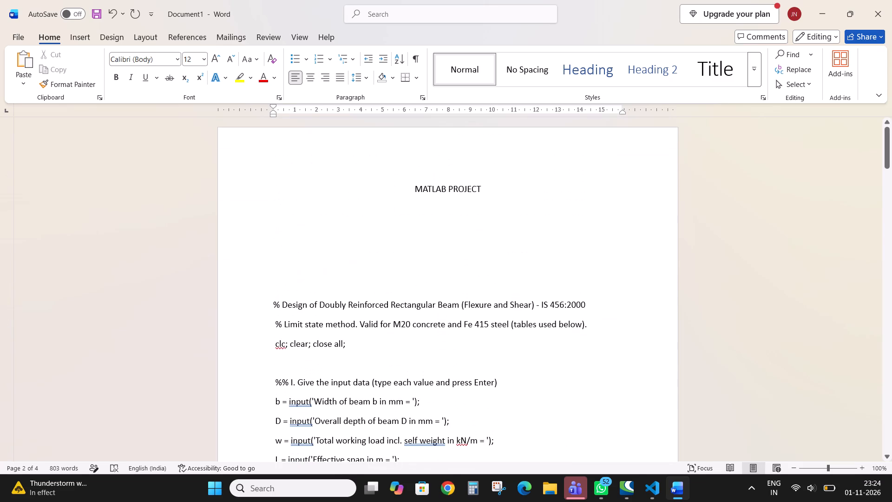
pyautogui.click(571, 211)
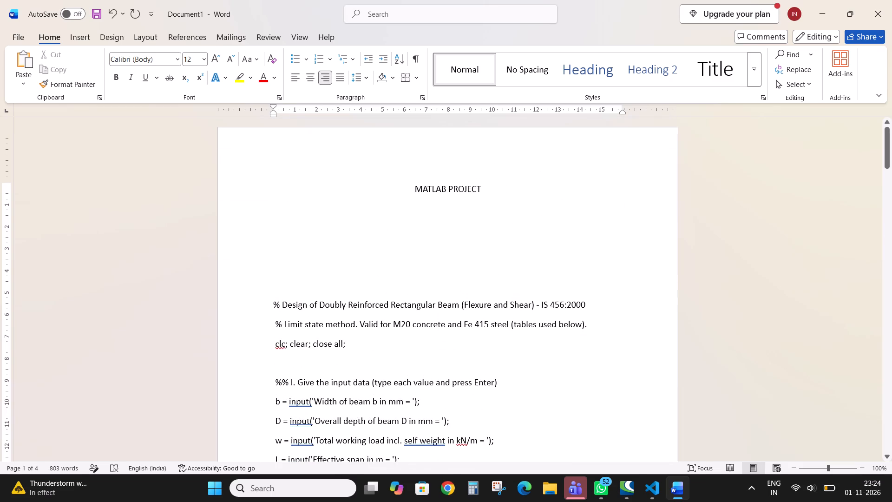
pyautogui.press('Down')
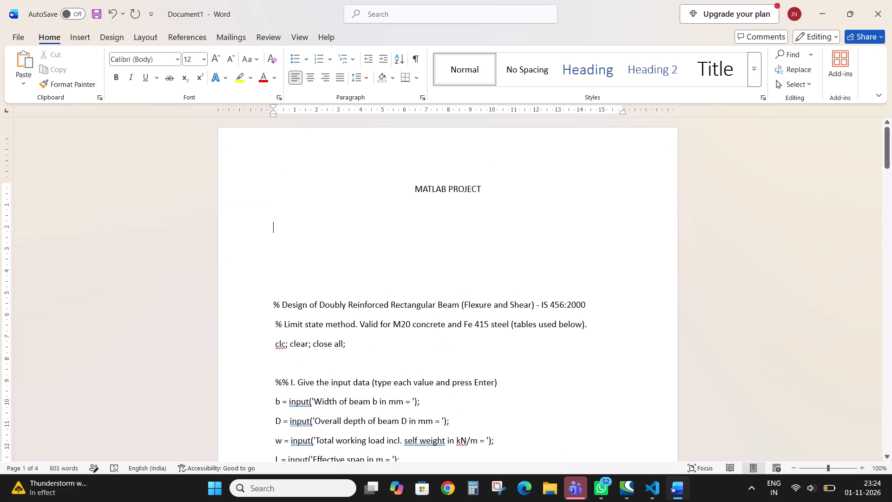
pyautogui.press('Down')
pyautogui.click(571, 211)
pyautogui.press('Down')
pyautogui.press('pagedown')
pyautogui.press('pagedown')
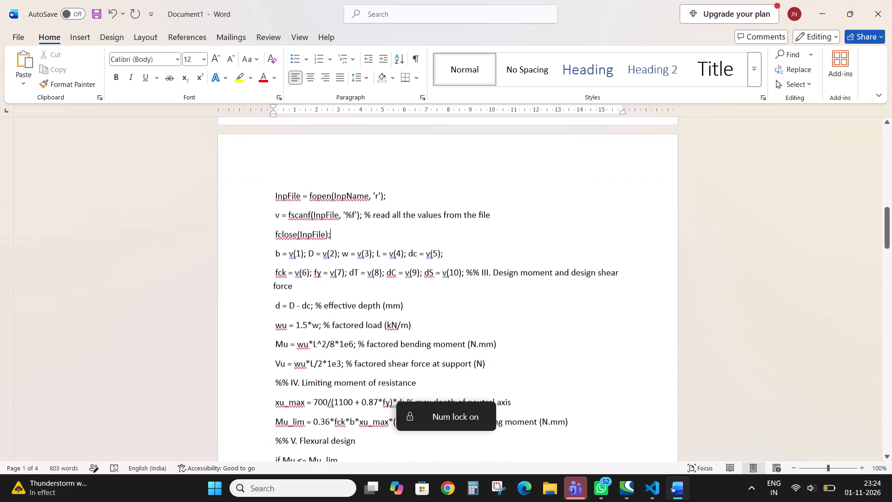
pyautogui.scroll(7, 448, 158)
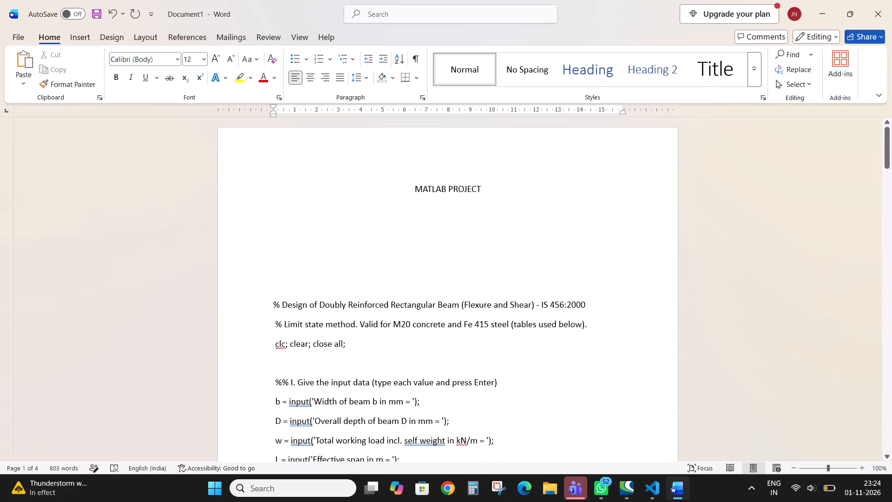
# Enter the first two students' roll numbers on separate right-aligned lines below the "MATLAB PROJECT" title.
pyautogui.click(571, 210)
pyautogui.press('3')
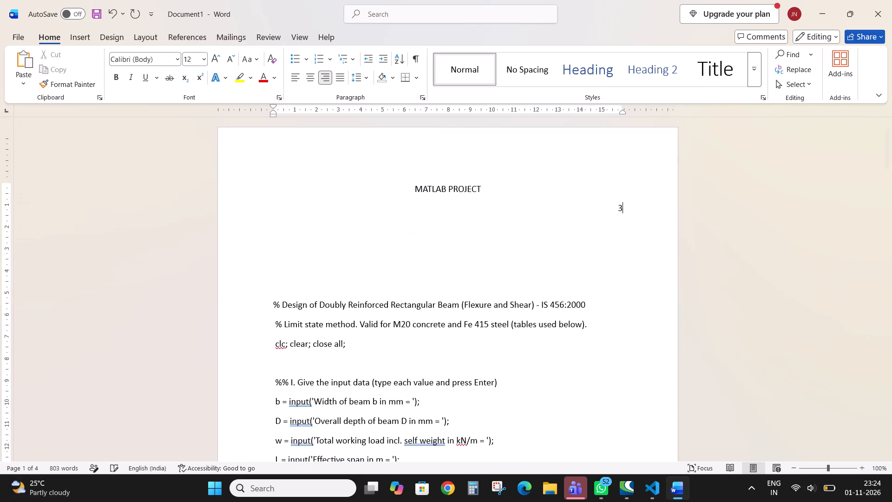
pyautogui.press('BackSpace')
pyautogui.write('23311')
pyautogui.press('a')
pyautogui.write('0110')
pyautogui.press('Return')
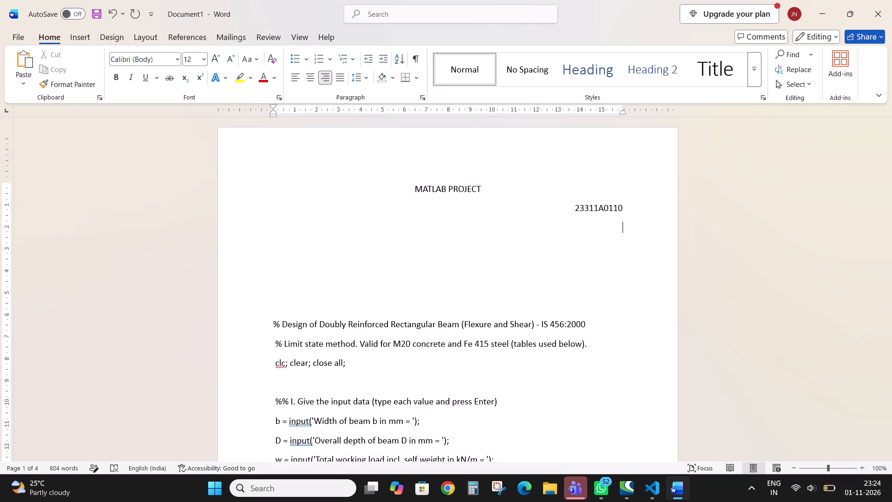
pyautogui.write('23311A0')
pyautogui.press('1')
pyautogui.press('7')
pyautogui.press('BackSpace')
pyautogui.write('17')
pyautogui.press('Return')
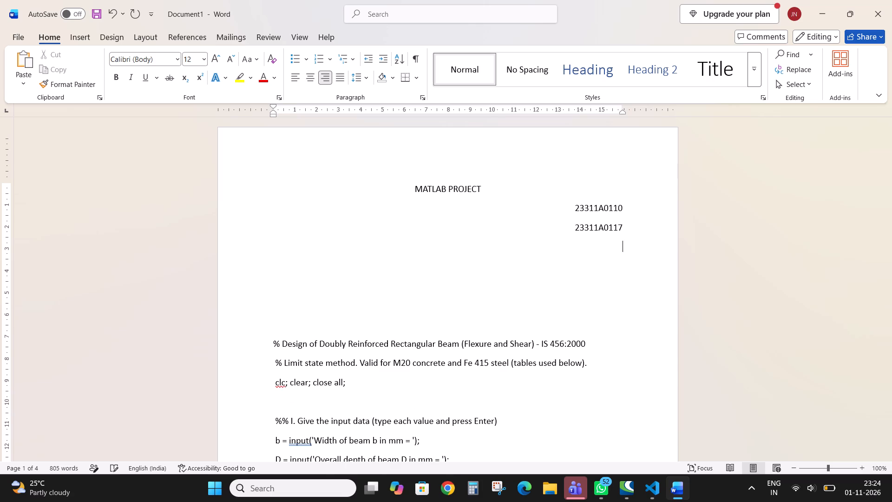
# Add the third and fourth students' roll numbers on separate right-aligned lines below the first two.
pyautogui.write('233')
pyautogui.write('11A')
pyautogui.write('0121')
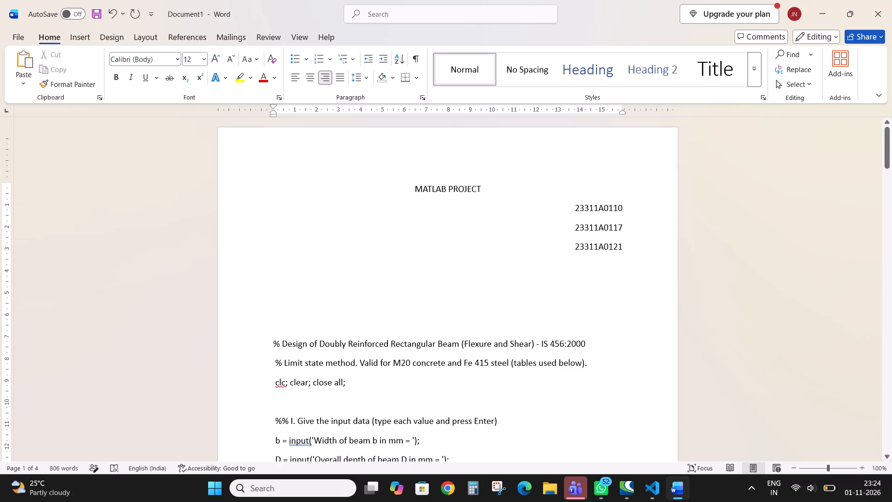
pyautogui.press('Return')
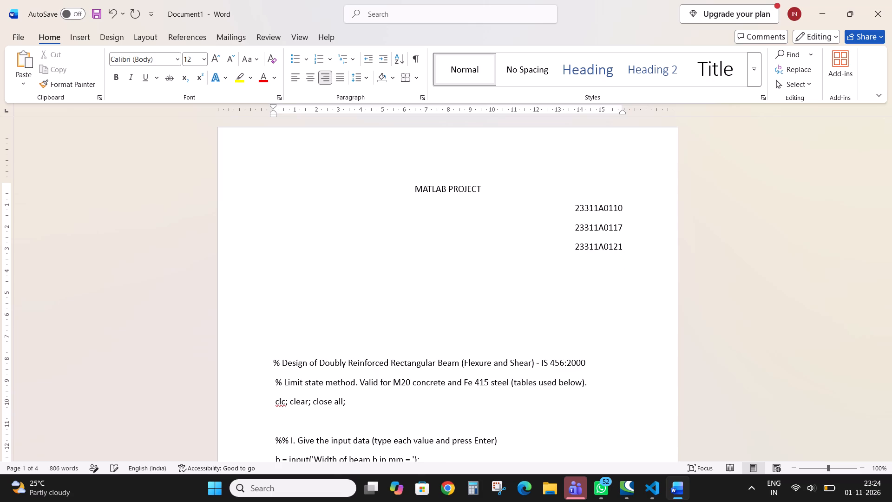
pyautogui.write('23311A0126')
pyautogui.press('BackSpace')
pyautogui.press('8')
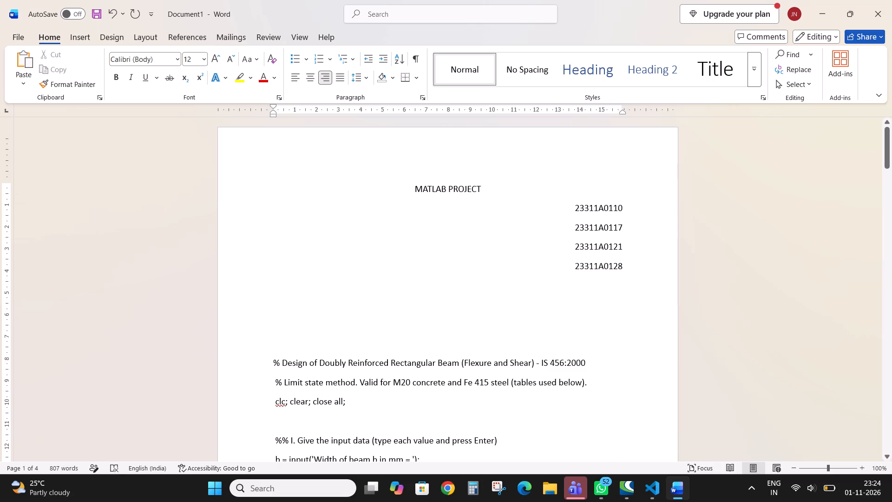
# Append each student's name in capitals and parentheses directly after the first and second roll numbers.
pyautogui.click(624, 208)
pyautogui.hotkey('shift', '(')
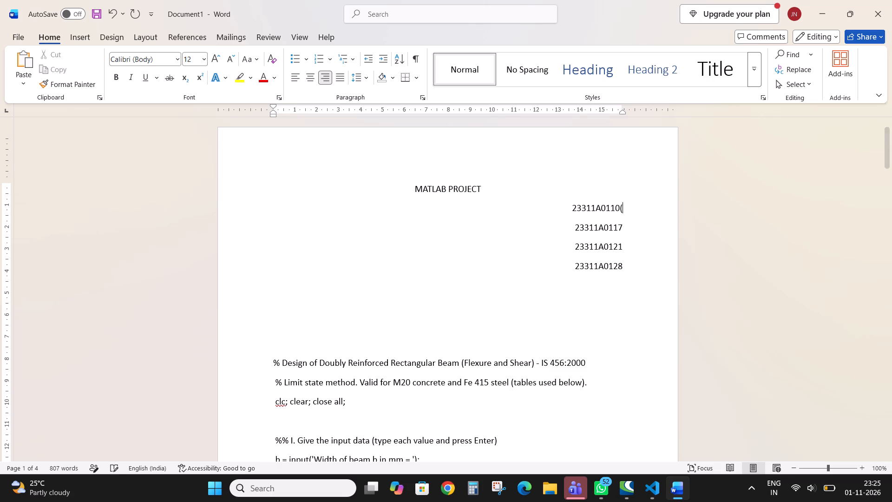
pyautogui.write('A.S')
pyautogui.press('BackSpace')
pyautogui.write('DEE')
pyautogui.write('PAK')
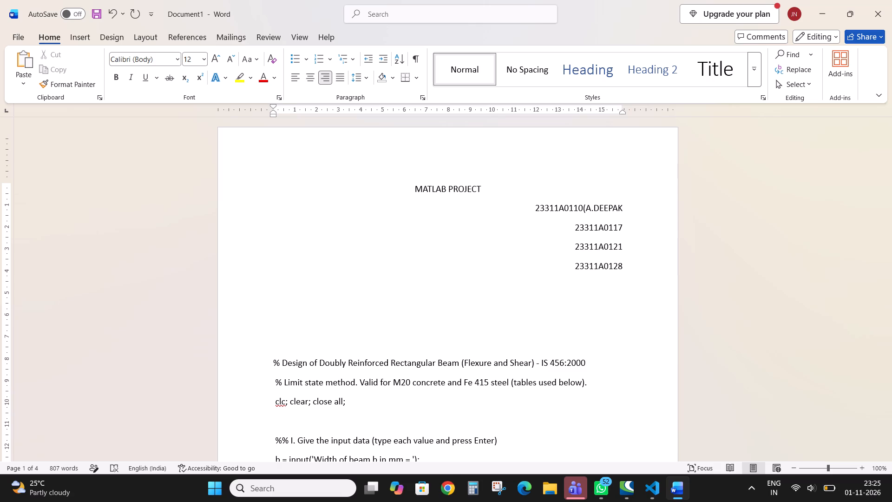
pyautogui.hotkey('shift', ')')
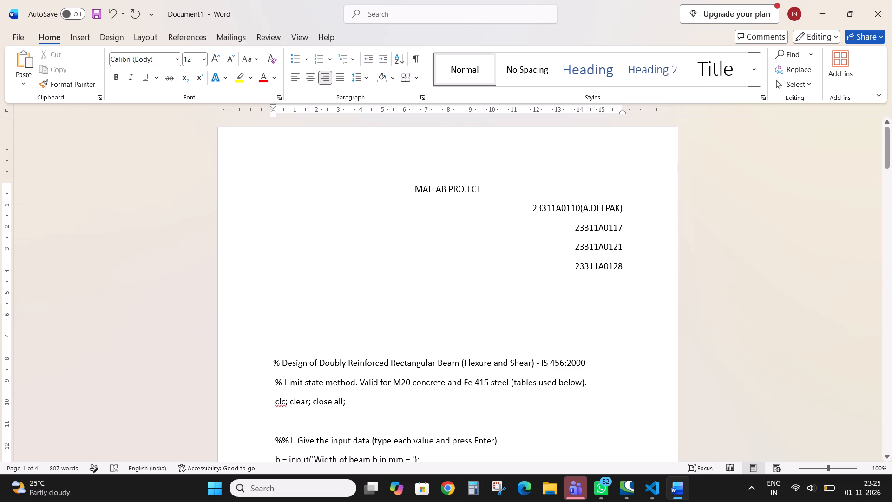
pyautogui.click(624, 226)
pyautogui.hotkey('shift', '(')
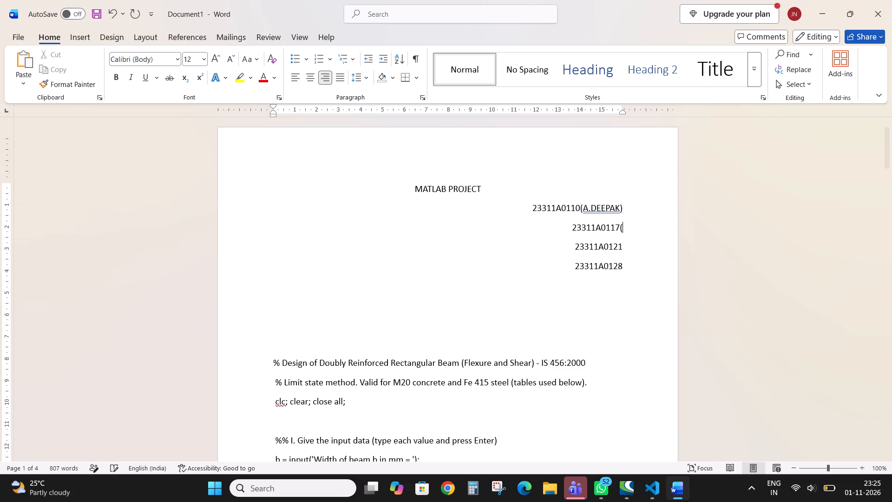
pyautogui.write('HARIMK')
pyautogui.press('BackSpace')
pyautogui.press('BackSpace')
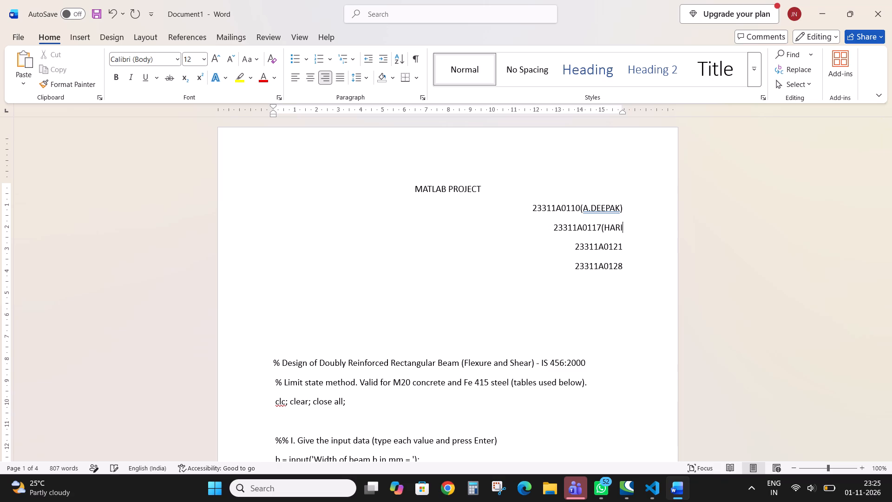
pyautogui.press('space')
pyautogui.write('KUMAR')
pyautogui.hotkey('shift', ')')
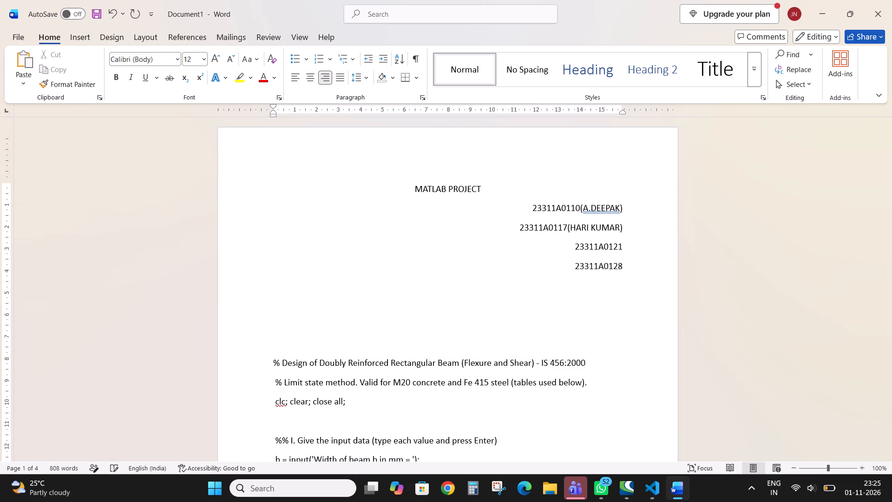
# Append each student's name in capitals and parentheses directly after the third and fourth roll numbers.
pyautogui.click(622, 248)
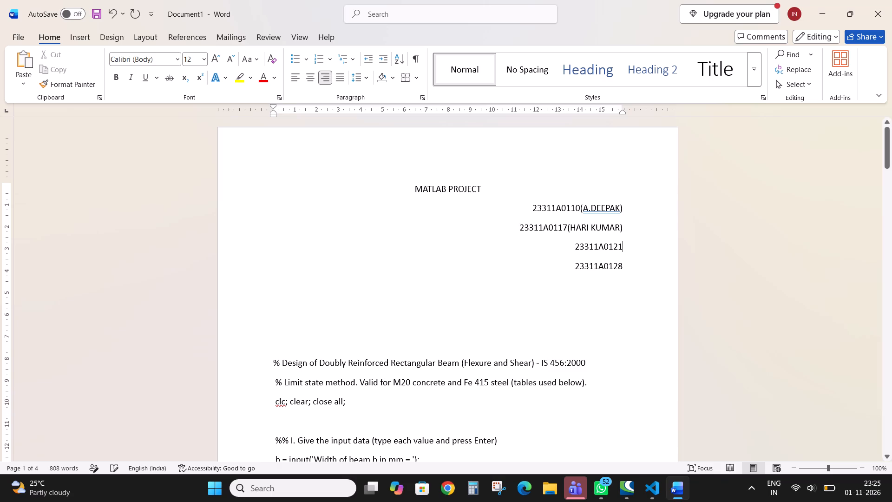
pyautogui.hotkey('shift', '(')
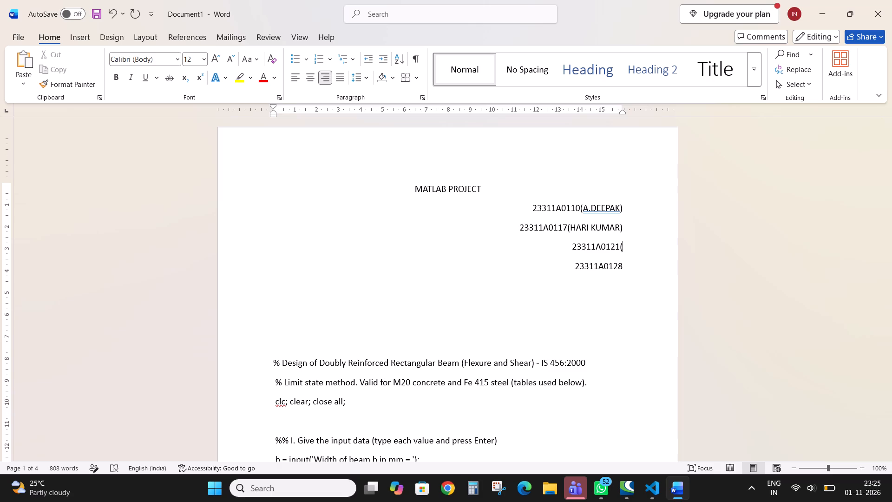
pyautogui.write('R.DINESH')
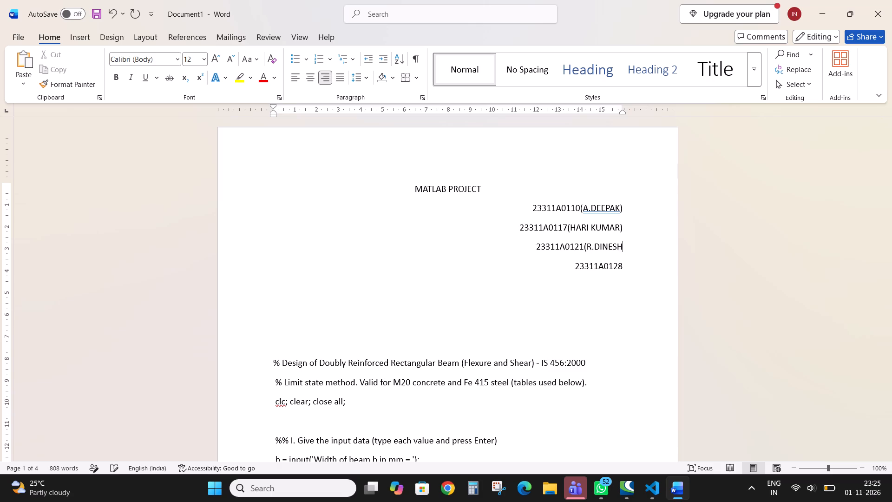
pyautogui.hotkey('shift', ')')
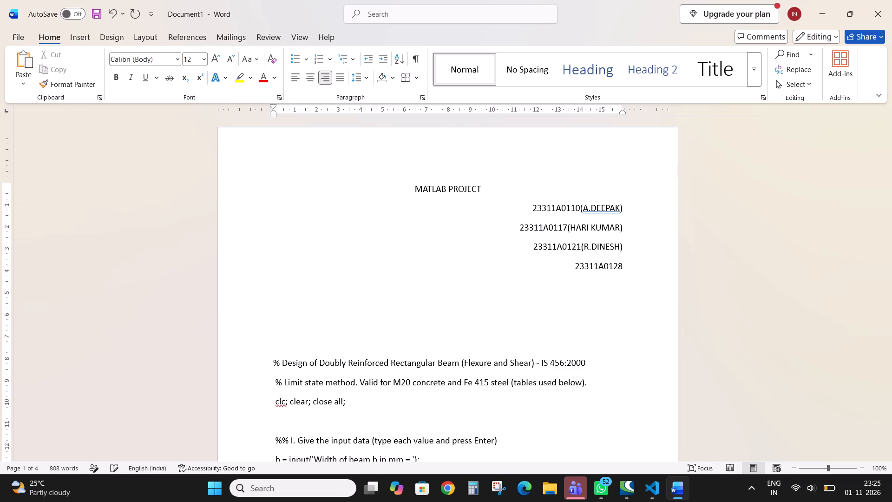
pyautogui.click(623, 267)
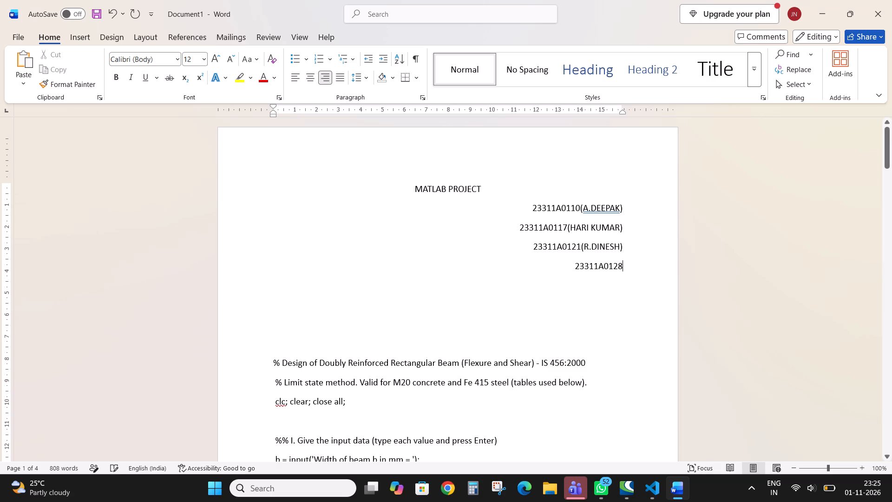
pyautogui.hotkey('shift', '(')
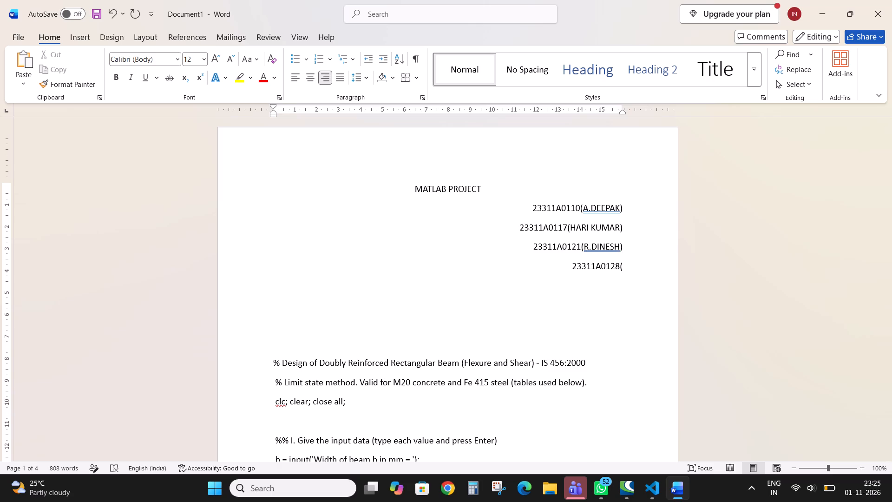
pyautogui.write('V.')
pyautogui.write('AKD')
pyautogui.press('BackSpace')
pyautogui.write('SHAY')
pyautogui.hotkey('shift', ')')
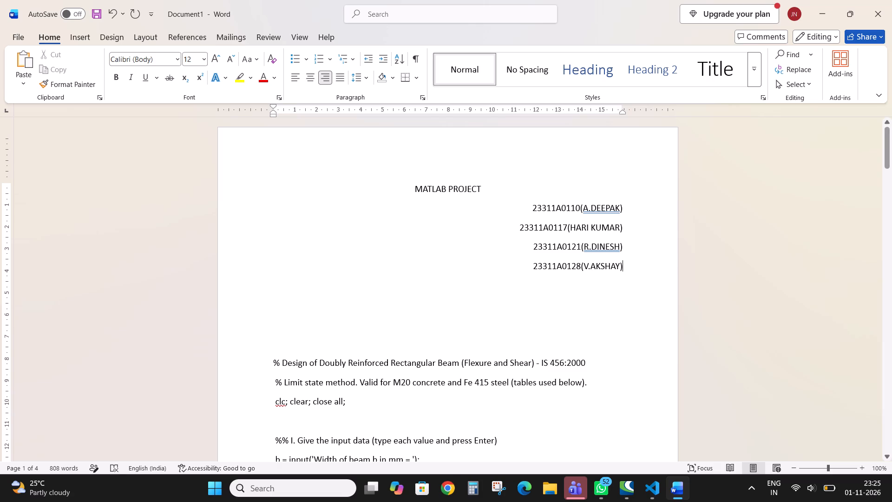
# Set the font of the whole document, from the title to the last code line, to Times New Roman.
pyautogui.moveTo(404, 185); pyautogui.dragTo(629, 450)
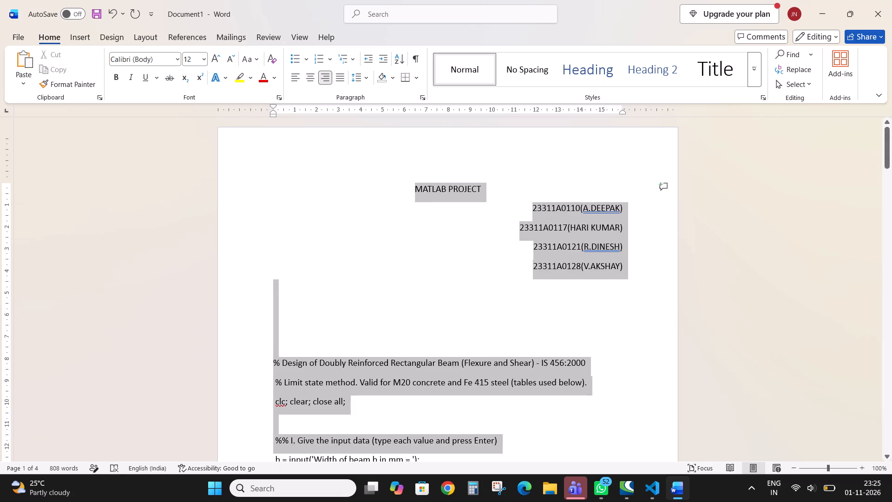
pyautogui.moveTo(629, 450); pyautogui.dragTo(632, 501)
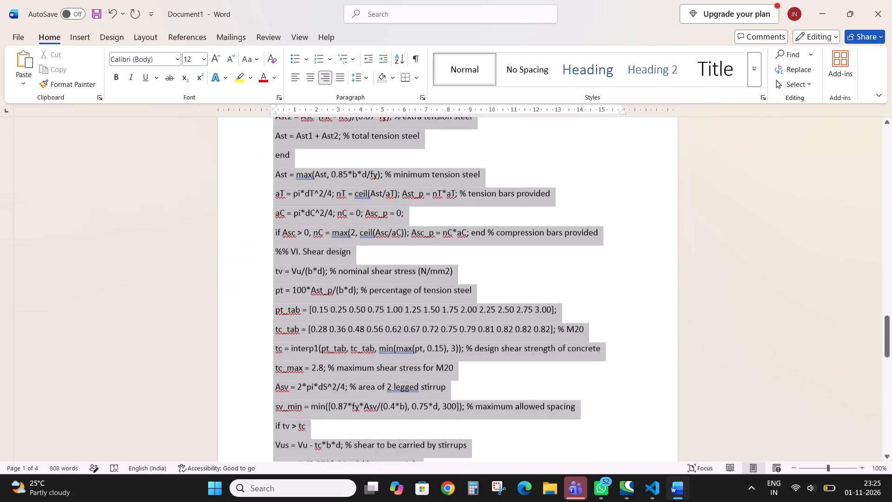
pyautogui.moveTo(632, 501); pyautogui.dragTo(633, 501)
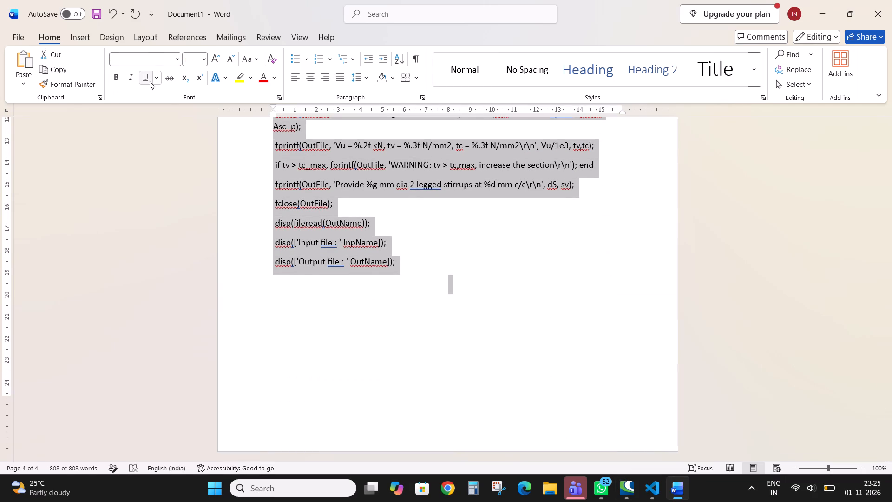
pyautogui.click(170, 58)
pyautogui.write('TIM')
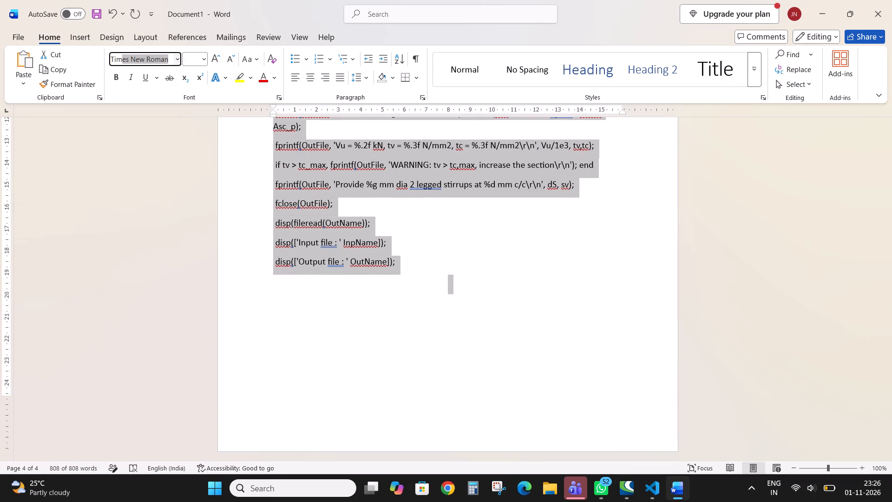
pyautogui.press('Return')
pyautogui.click(396, 218)
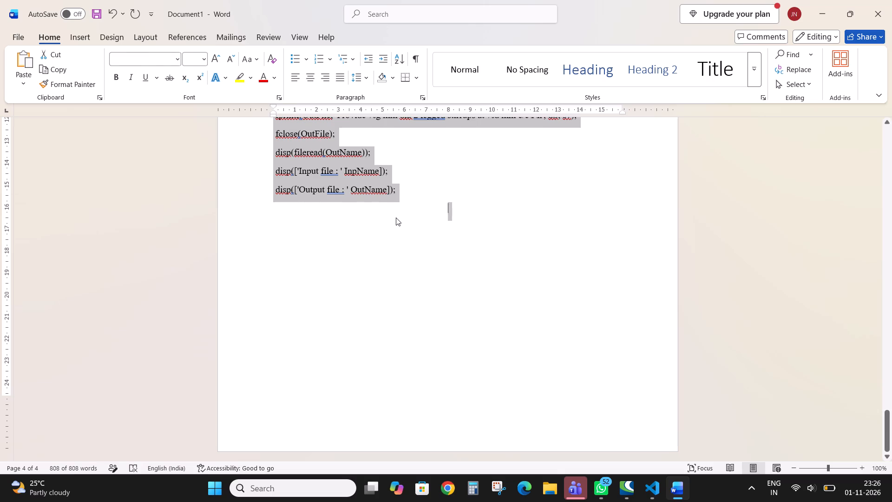
pyautogui.scroll(19, 396, 218)
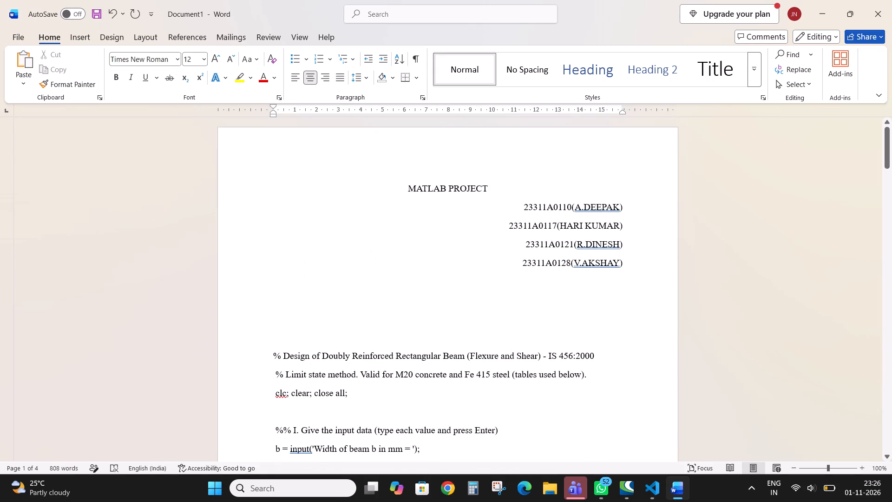
pyautogui.click(333, 298)
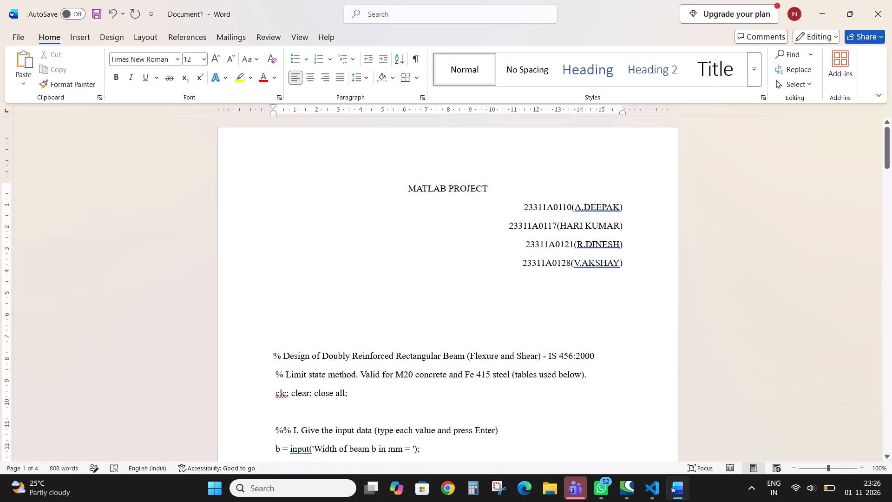
# Add a bold heading "SCRIPT" with a solid round bullet on the empty line between the students' names and the code.
pyautogui.click(306, 61)
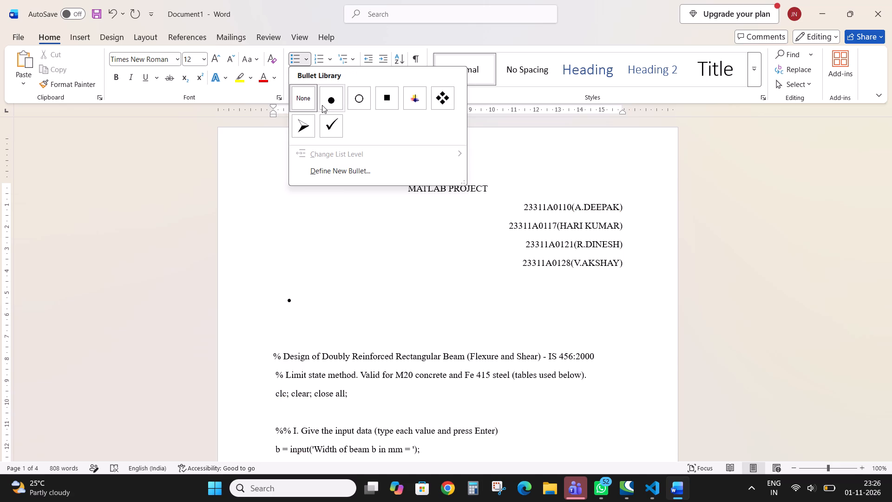
pyautogui.click(326, 105)
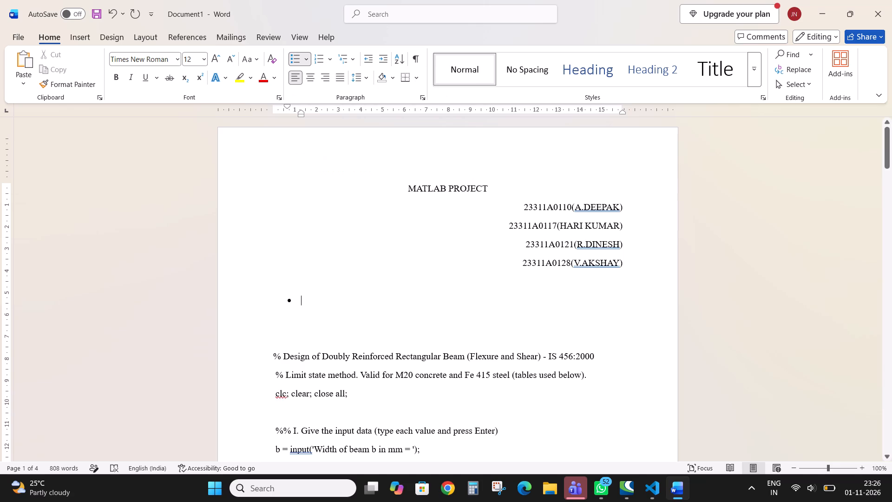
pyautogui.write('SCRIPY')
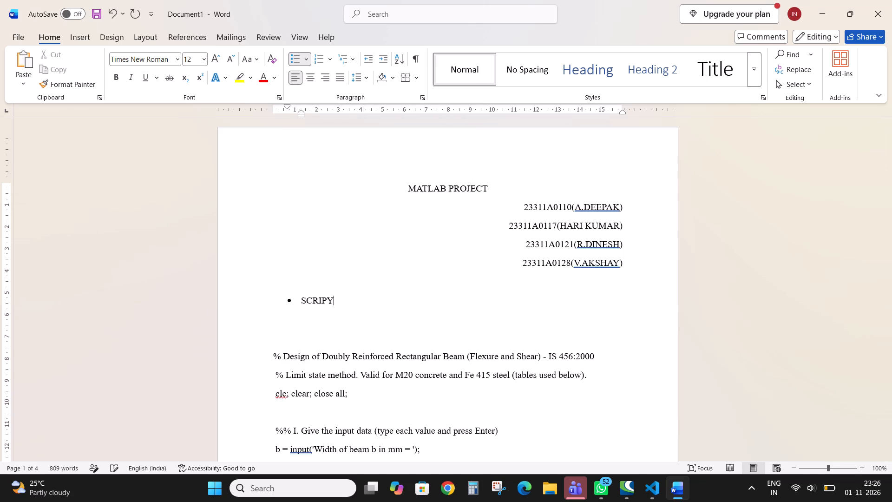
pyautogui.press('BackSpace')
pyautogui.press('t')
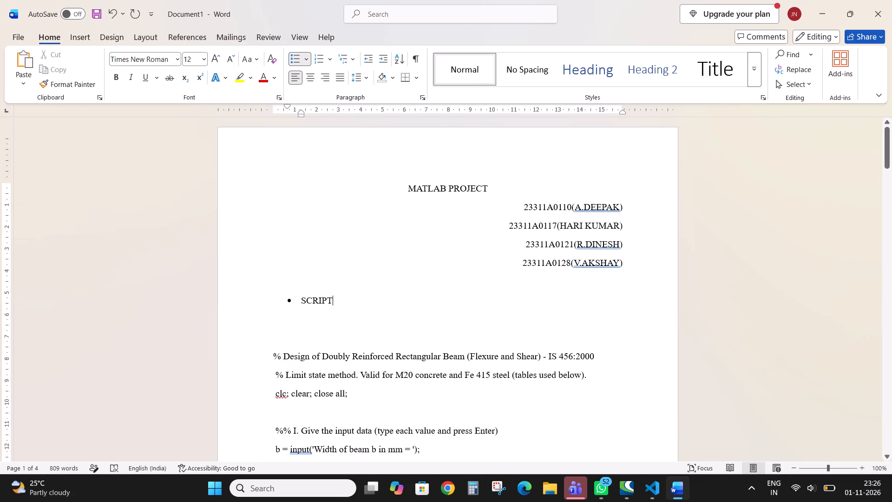
pyautogui.moveTo(342, 303); pyautogui.dragTo(299, 304)
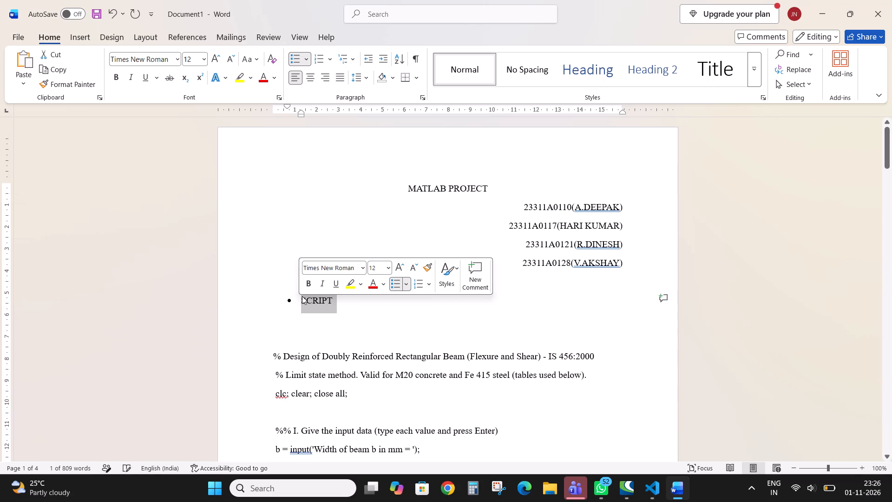
pyautogui.click(306, 288)
# Delete the two empty lines between the "SCRIPT" heading and the first code line.
pyautogui.click(336, 338)
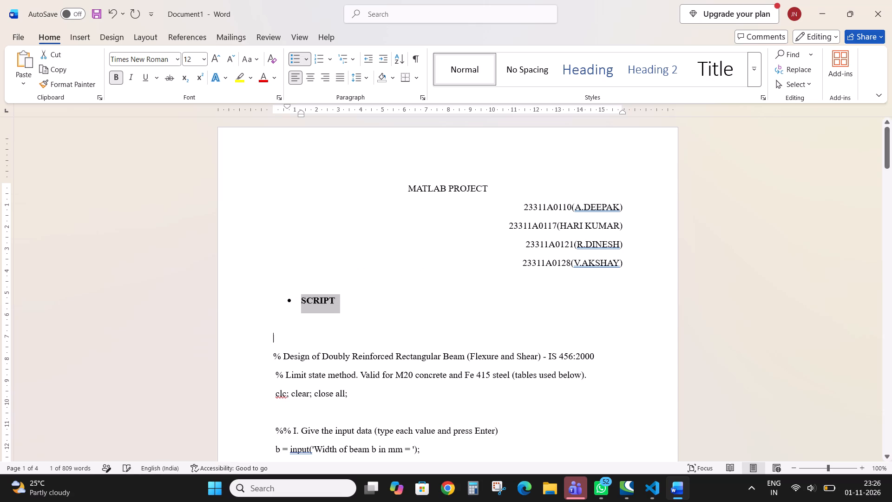
pyautogui.press('BackSpace')
pyautogui.press('BackSpace')
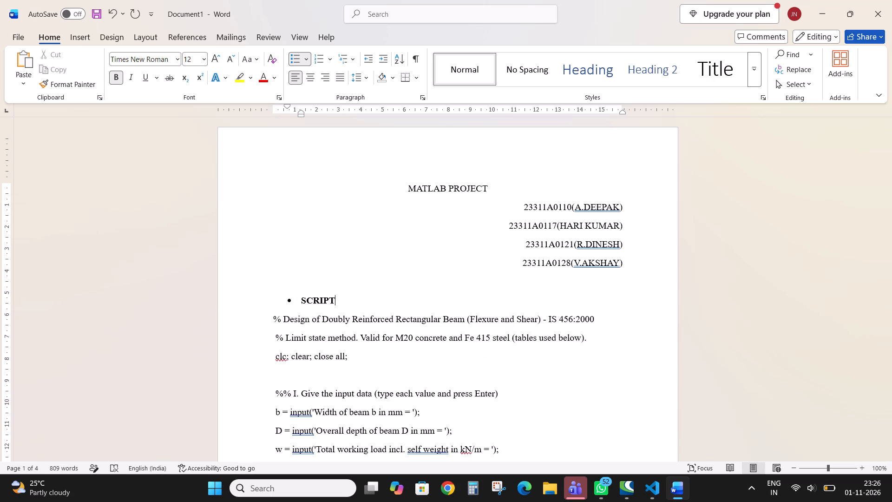
# Add the heading text "INPUT" on a left-aligned line a little below the last code line on the final page.
pyautogui.scroll(-1, 336, 338)
pyautogui.scroll(-6, 370, 355)
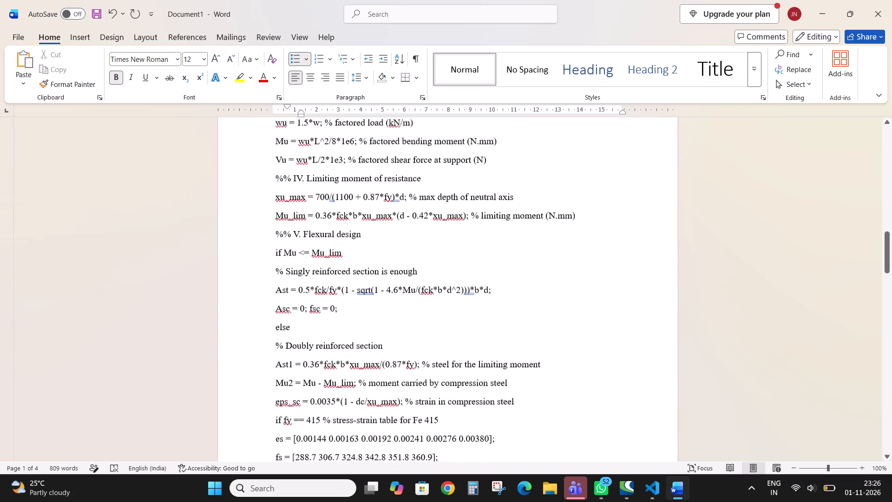
pyautogui.scroll(-4, 370, 355)
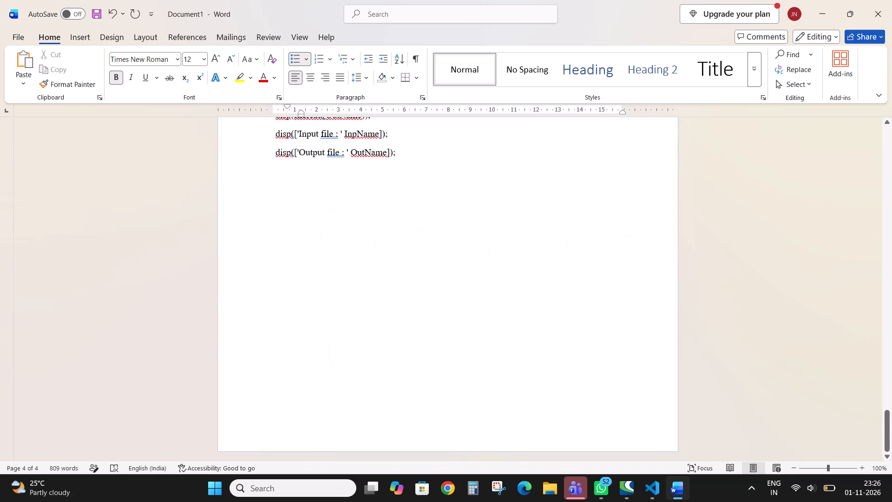
pyautogui.click(370, 355)
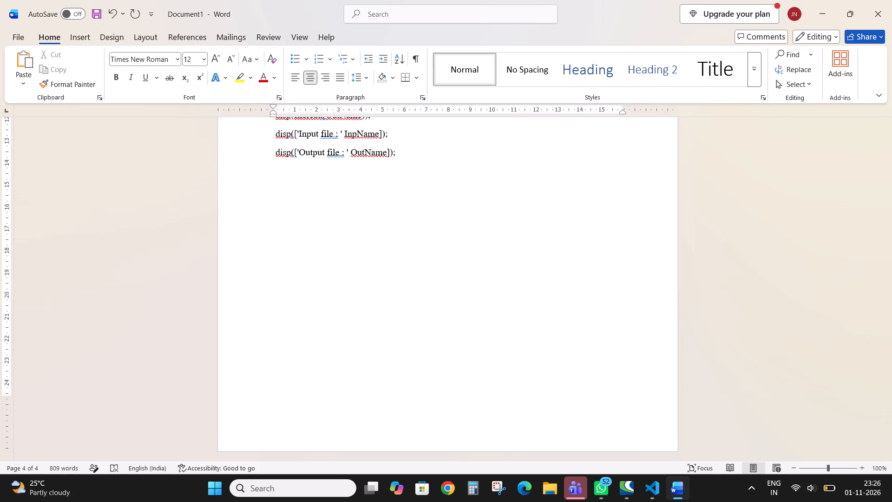
pyautogui.doubleClick(275, 203)
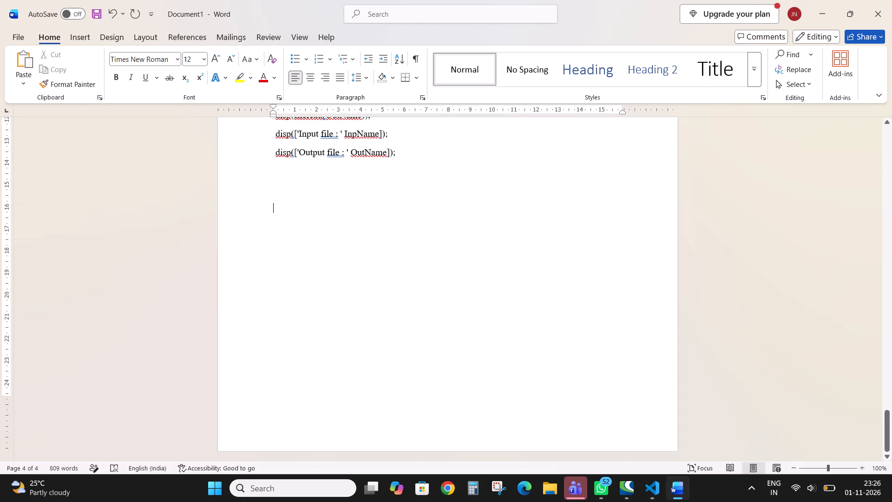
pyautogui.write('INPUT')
pyautogui.click(273, 209)
# Reduce the gap above the "INPUT" heading to a single empty line after the last code line.
pyautogui.press('BackSpace')
pyautogui.press('BackSpace')
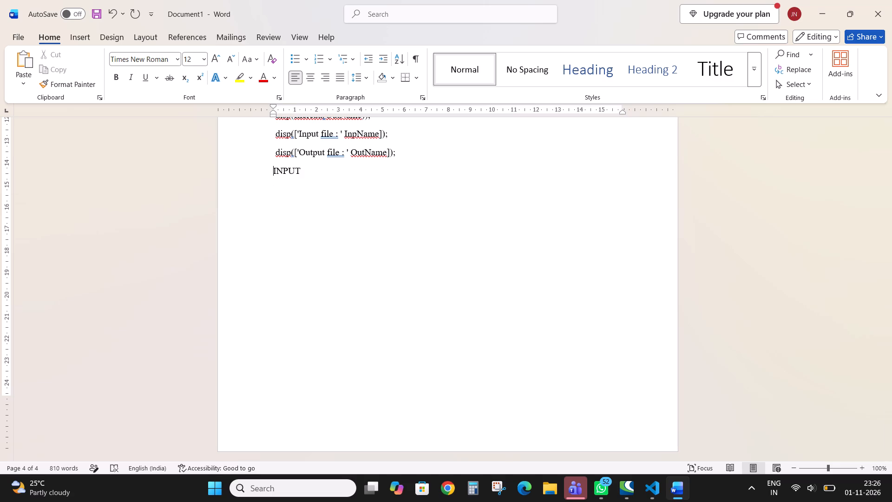
pyautogui.click(406, 148)
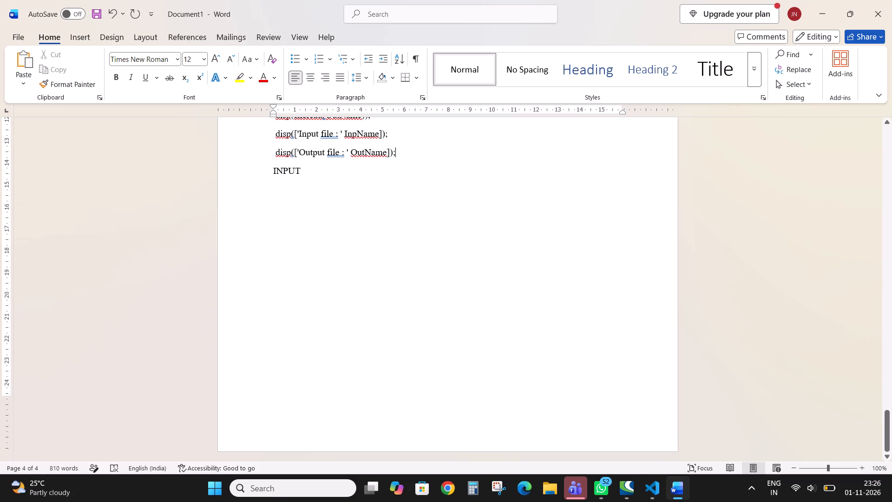
pyautogui.press('Return')
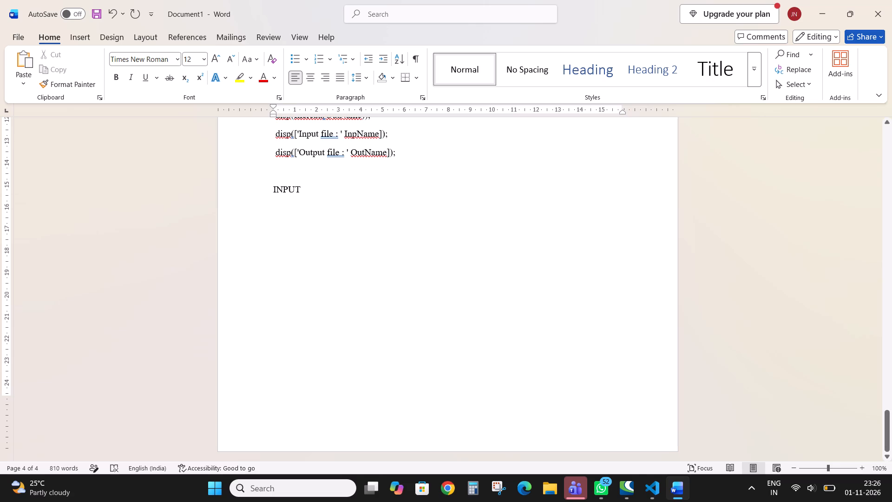
# Make the "INPUT" heading below the code bold and start a new line beneath it.
pyautogui.click(324, 192)
pyautogui.moveTo(273, 188); pyautogui.dragTo(281, 189)
pyautogui.moveTo(296, 188); pyautogui.dragTo(201, 214)
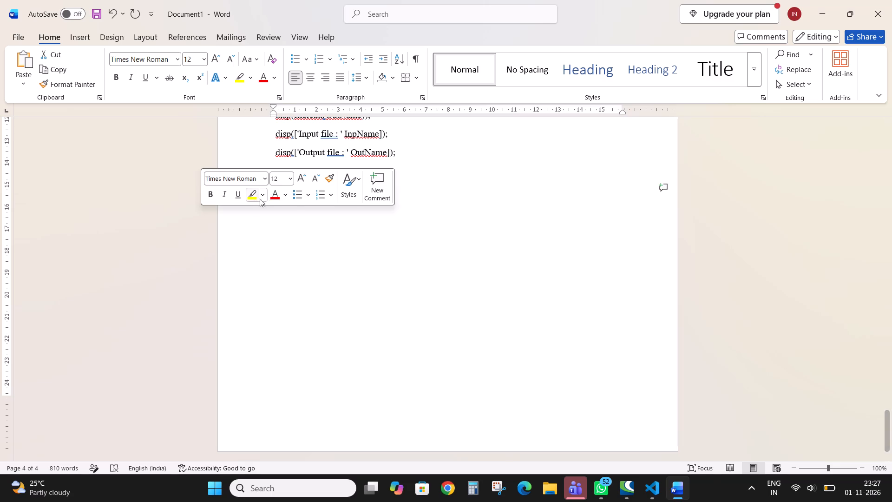
pyautogui.moveTo(303, 223); pyautogui.dragTo(263, 198)
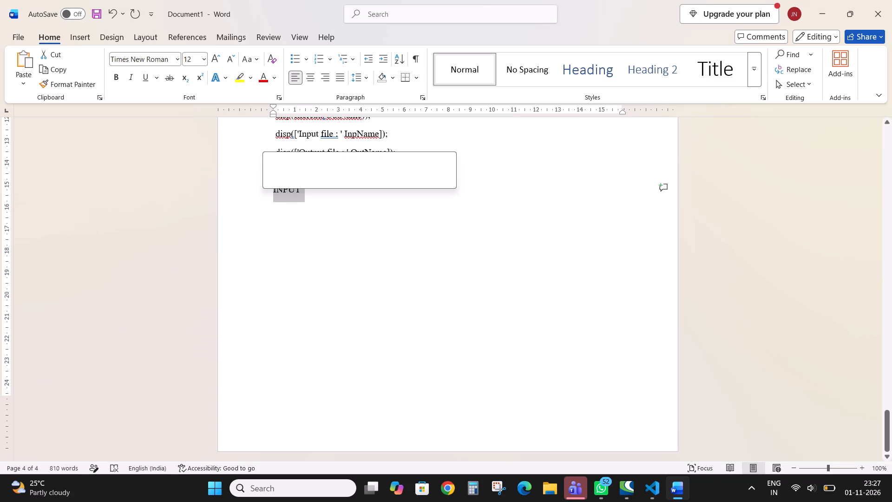
pyautogui.click(270, 178)
pyautogui.click(302, 222)
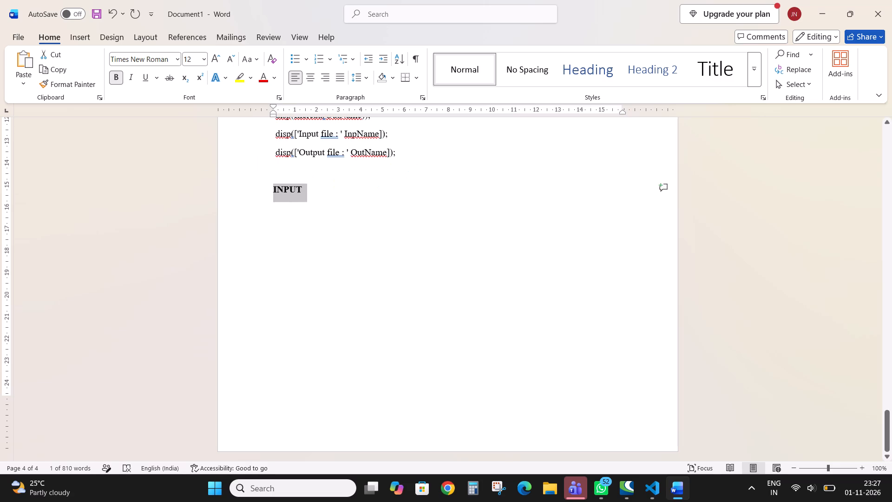
pyautogui.press('Return')
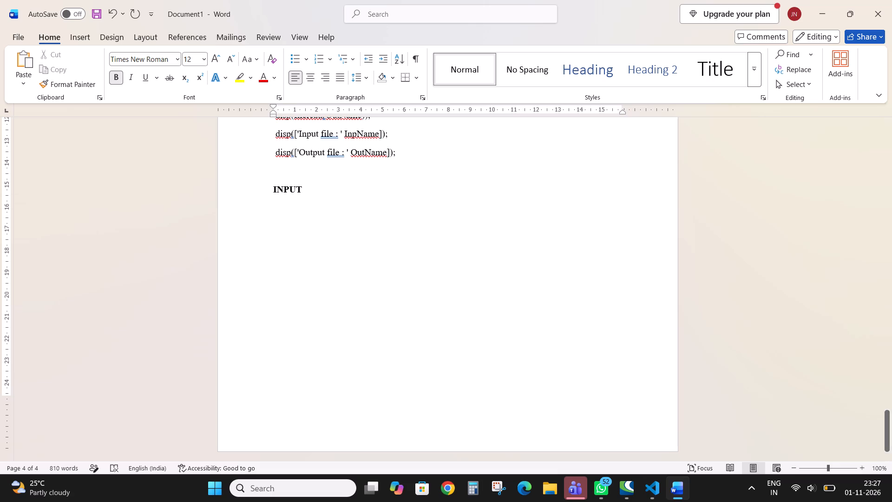
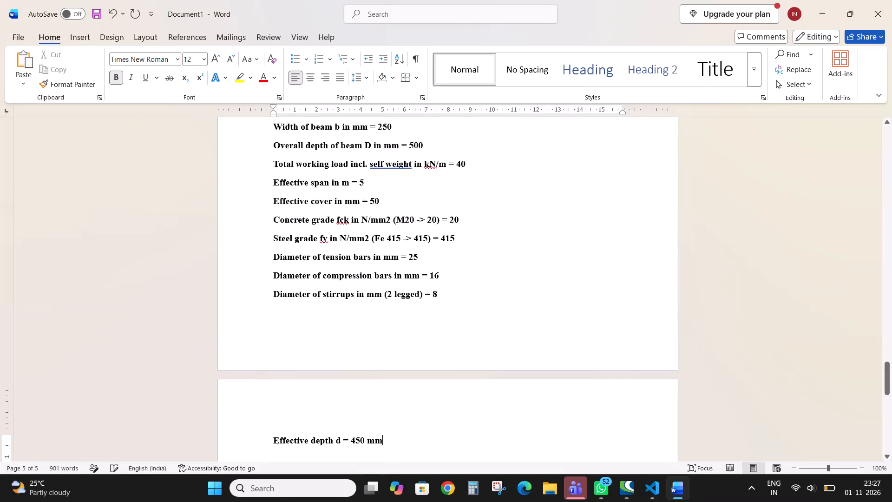
# Select the text from the "Effective depth d = 450 mm" line back up through the "INPUT" heading to the "fclose(OutFile);" code line.
pyautogui.click(445, 359)
pyautogui.scroll(-1, 459, 396)
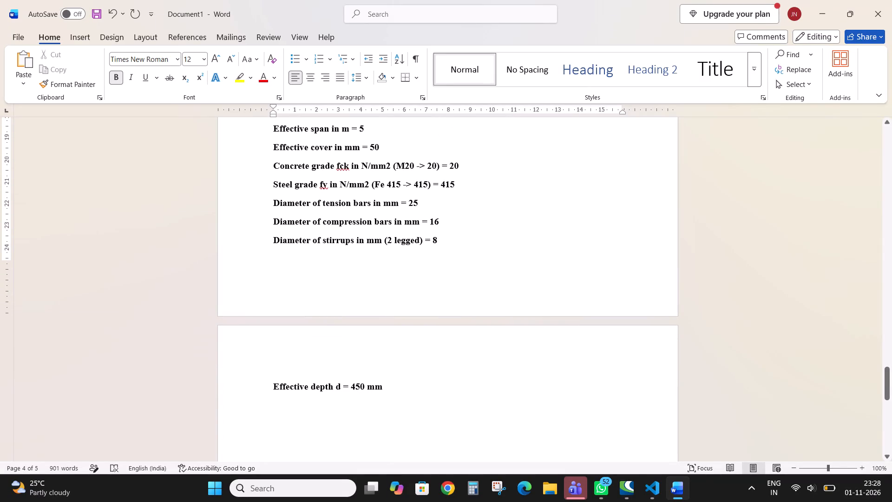
pyautogui.moveTo(398, 406); pyautogui.dragTo(295, 186)
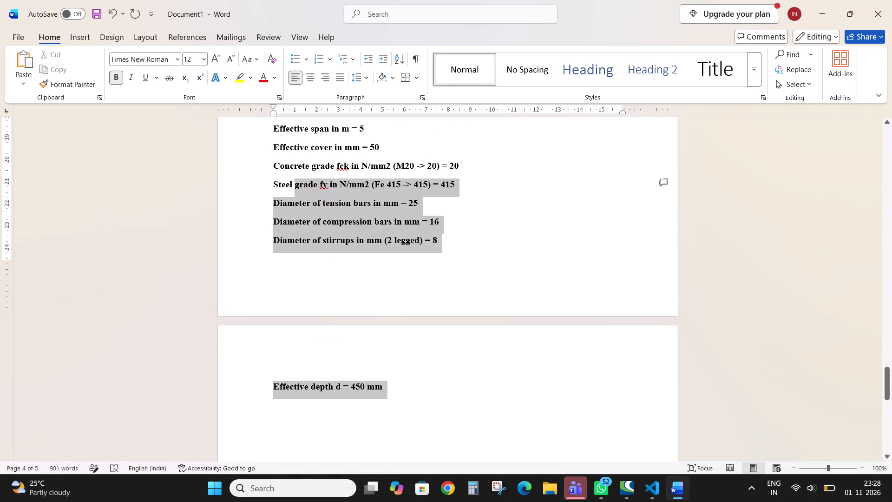
pyautogui.moveTo(295, 186); pyautogui.dragTo(285, 119)
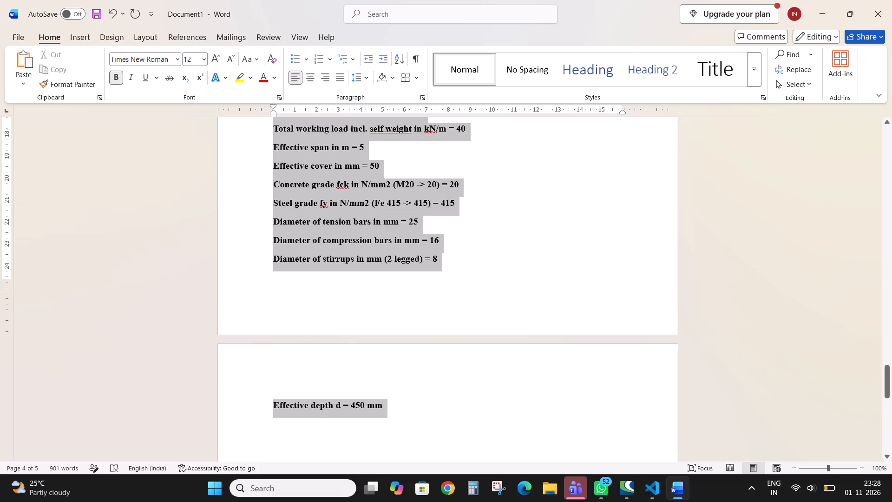
pyautogui.moveTo(285, 119); pyautogui.dragTo(293, 347)
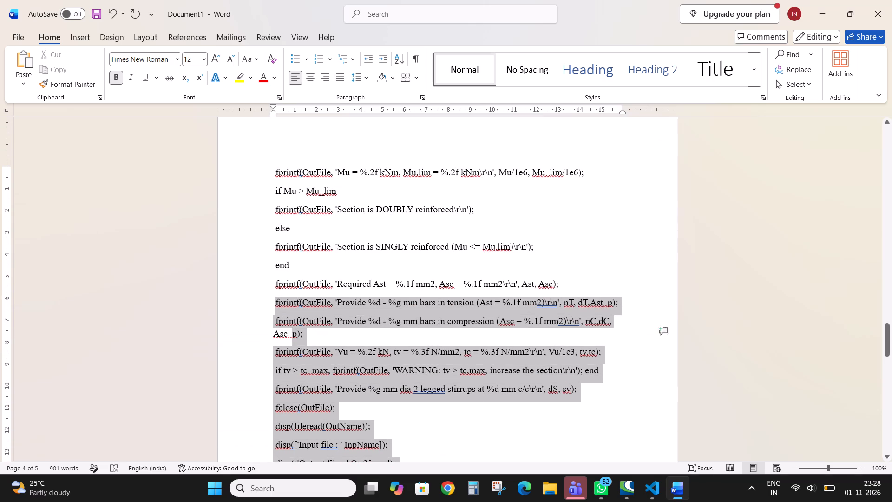
pyautogui.moveTo(293, 347); pyautogui.dragTo(285, 373)
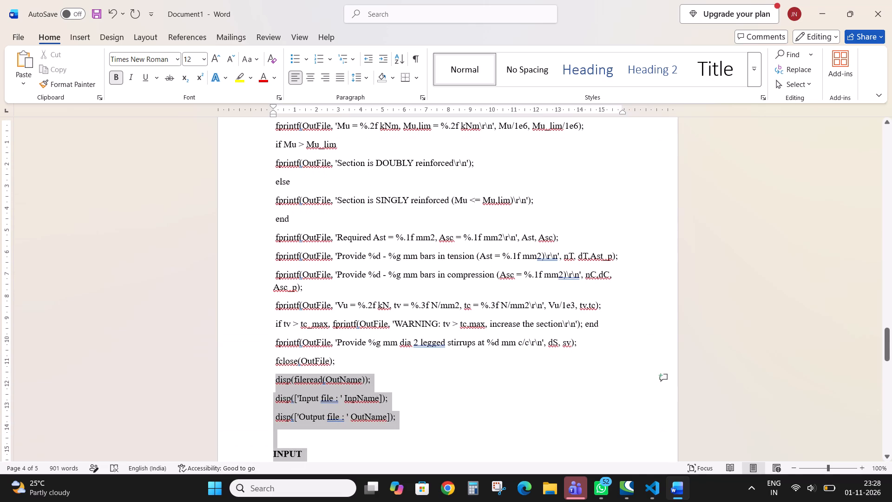
pyautogui.moveTo(285, 373); pyautogui.dragTo(284, 373)
pyautogui.doubleClick(296, 354)
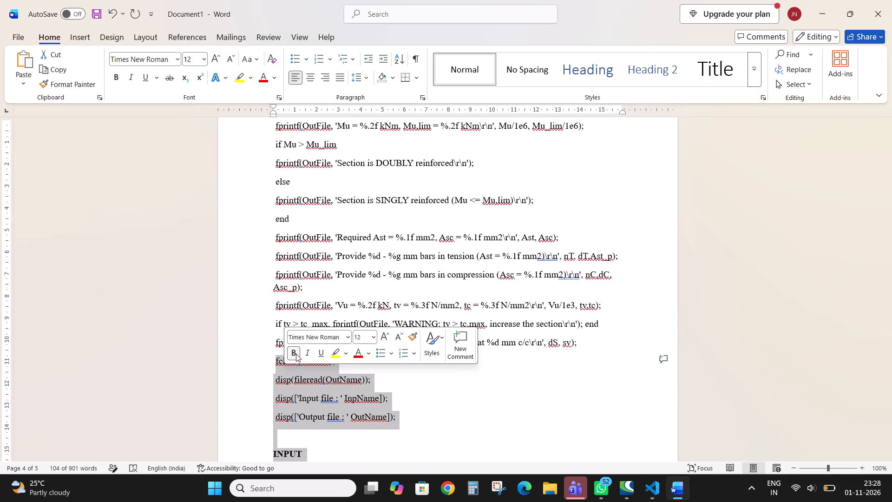
# Add the heading text "0UTPUT" on a new line directly below the "Effective depth d = 450 mm" line on the last page.
pyautogui.scroll(-2, 230, 374)
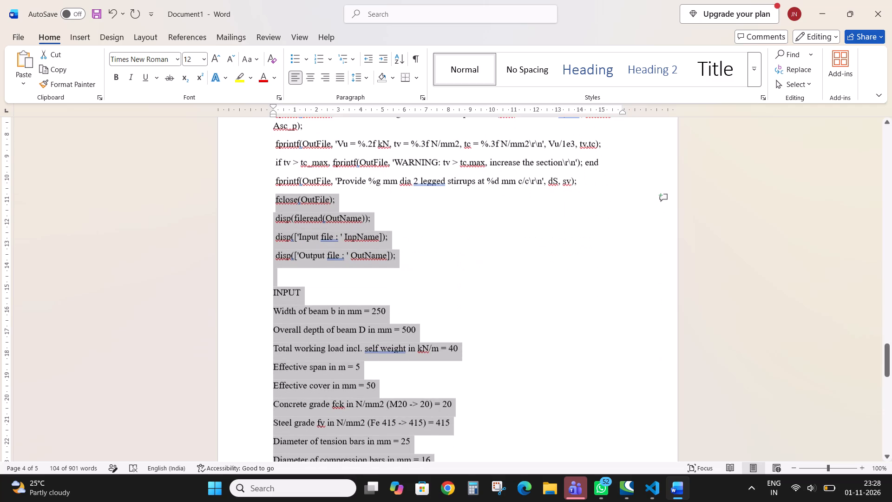
pyautogui.click(242, 351)
pyautogui.scroll(-2, 242, 351)
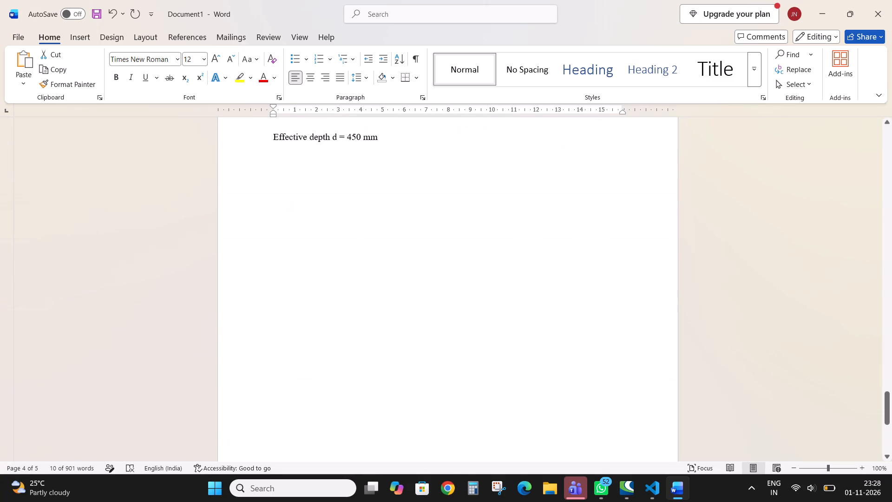
pyautogui.click(288, 271)
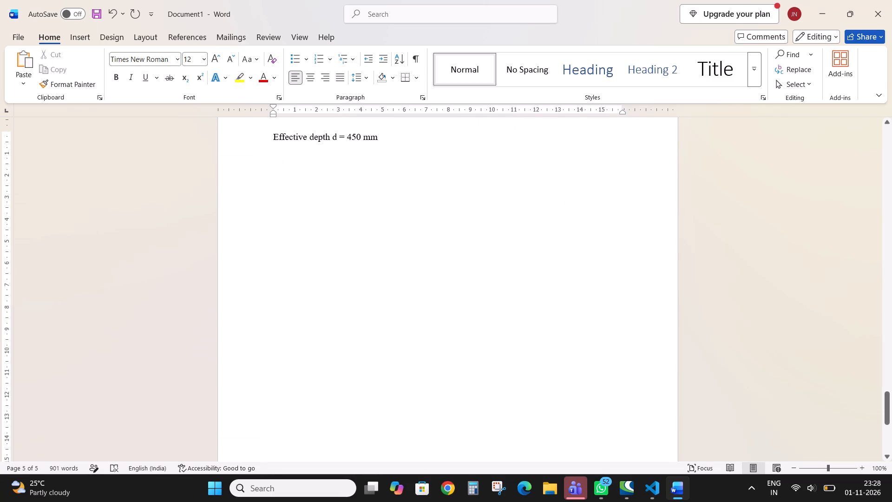
pyautogui.click(392, 136)
pyautogui.press('Return')
pyautogui.press('0')
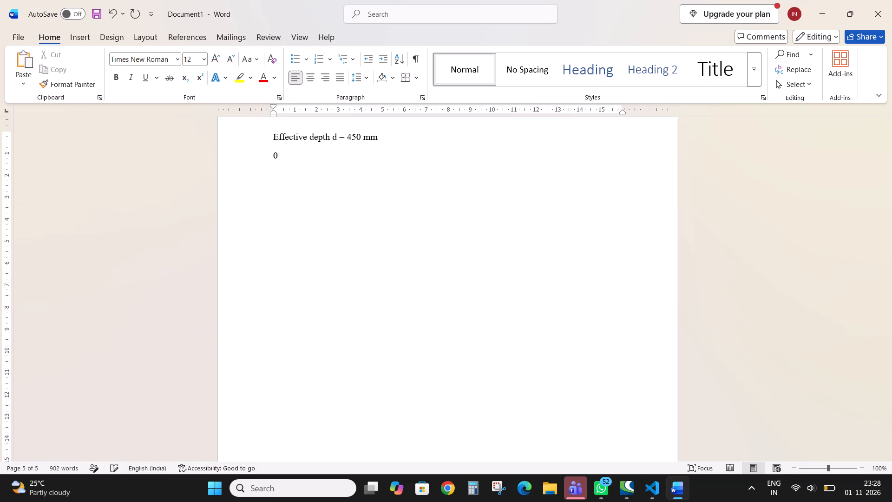
pyautogui.write('UTPUT')
# Make the "0UTPUT" heading on the last page bold.
pyautogui.click(269, 154)
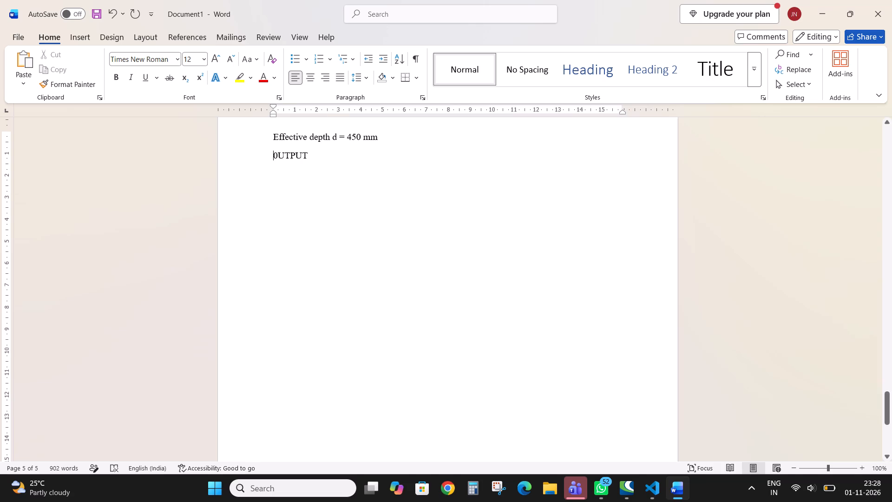
pyautogui.moveTo(274, 156); pyautogui.dragTo(275, 156)
pyautogui.moveTo(275, 156); pyautogui.dragTo(367, 152)
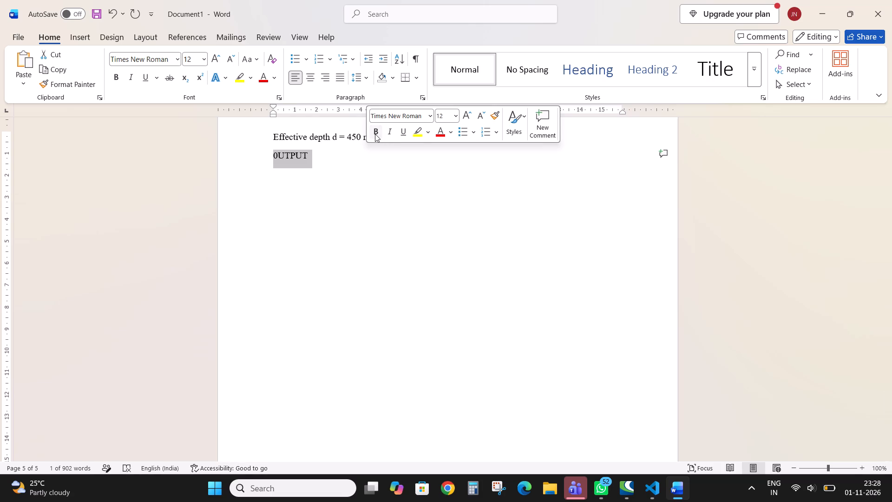
pyautogui.click(375, 134)
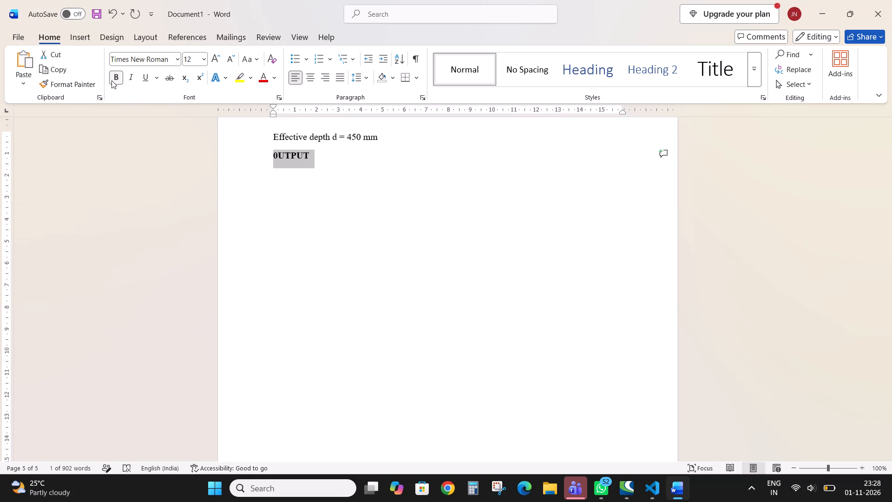
# Start a new empty line below the "0UTPUT" heading with bold turned off.
pyautogui.click(278, 197)
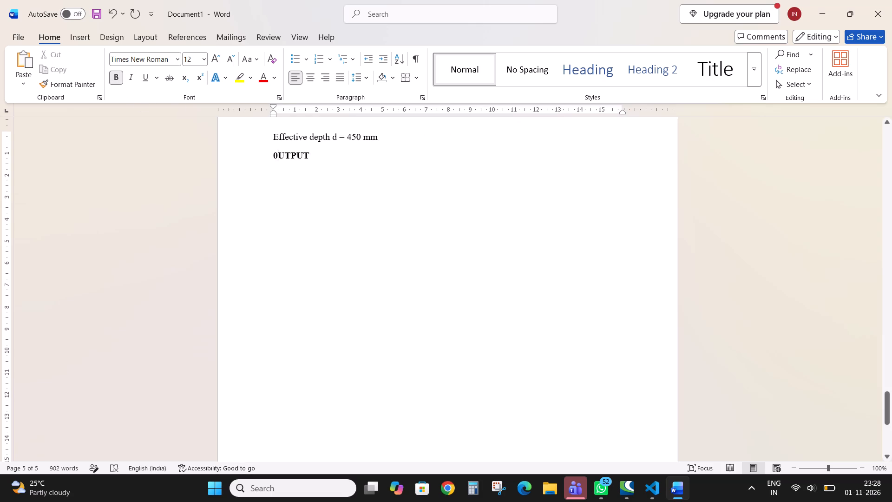
pyautogui.click(323, 153)
pyautogui.press('Return')
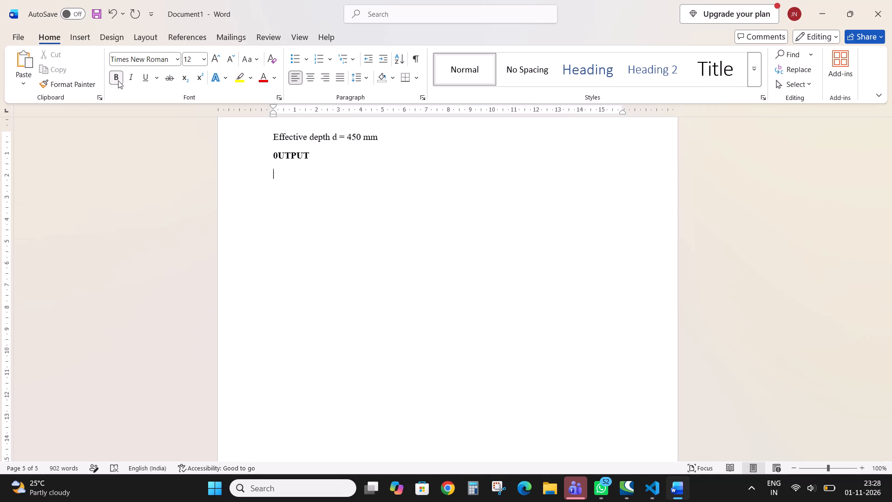
pyautogui.click(118, 81)
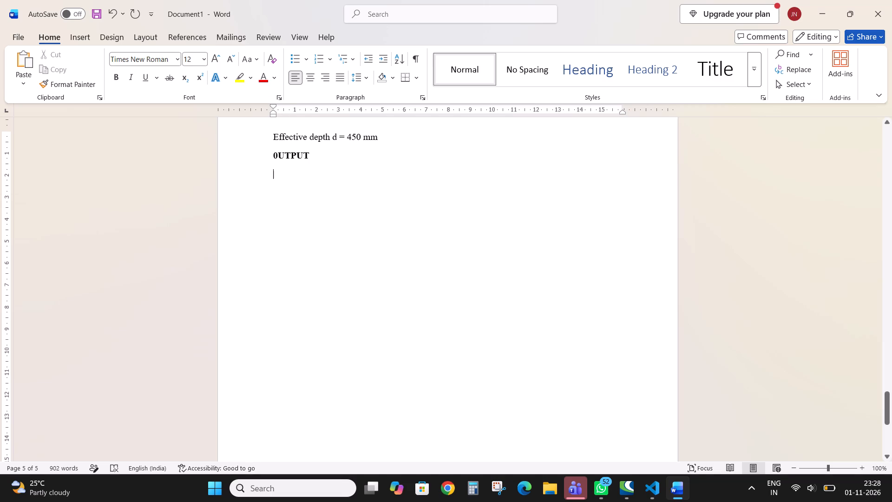
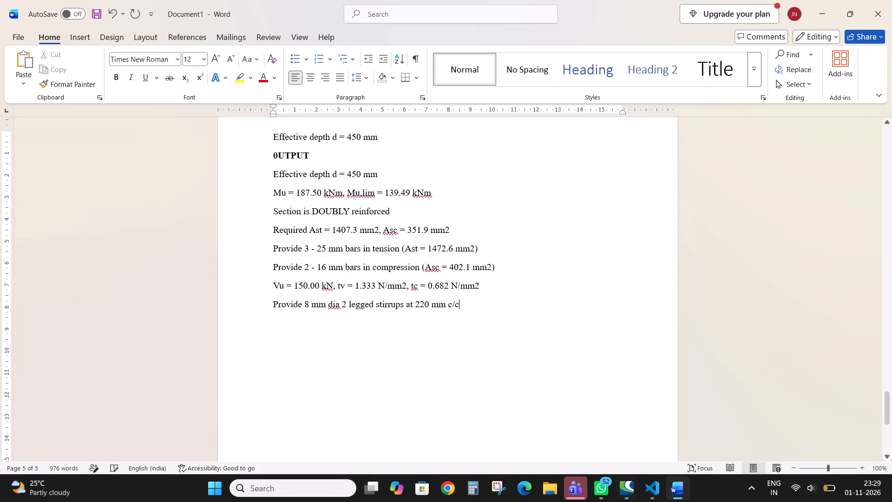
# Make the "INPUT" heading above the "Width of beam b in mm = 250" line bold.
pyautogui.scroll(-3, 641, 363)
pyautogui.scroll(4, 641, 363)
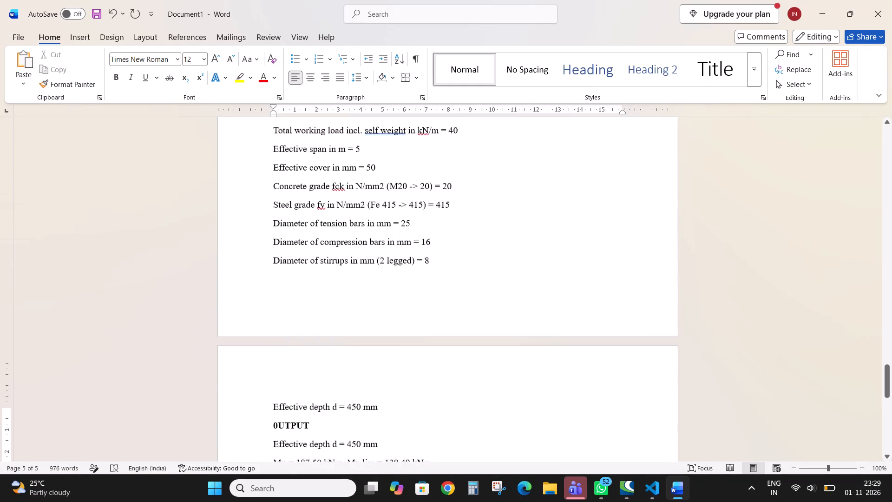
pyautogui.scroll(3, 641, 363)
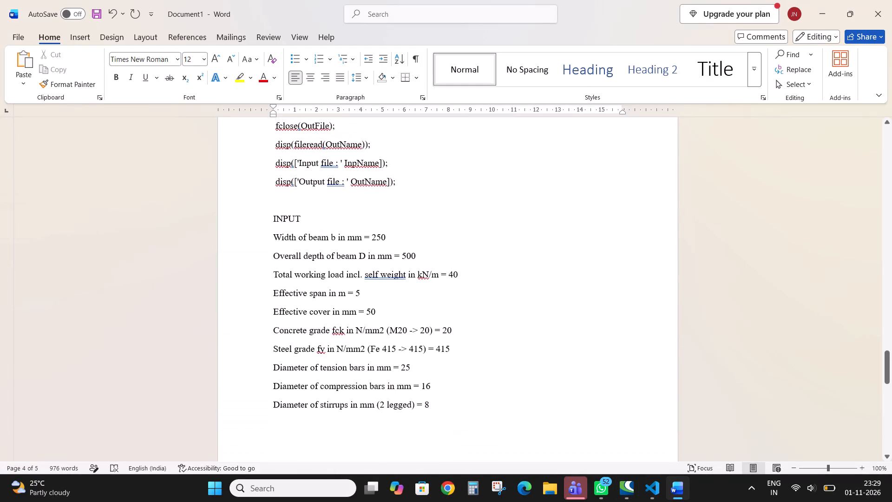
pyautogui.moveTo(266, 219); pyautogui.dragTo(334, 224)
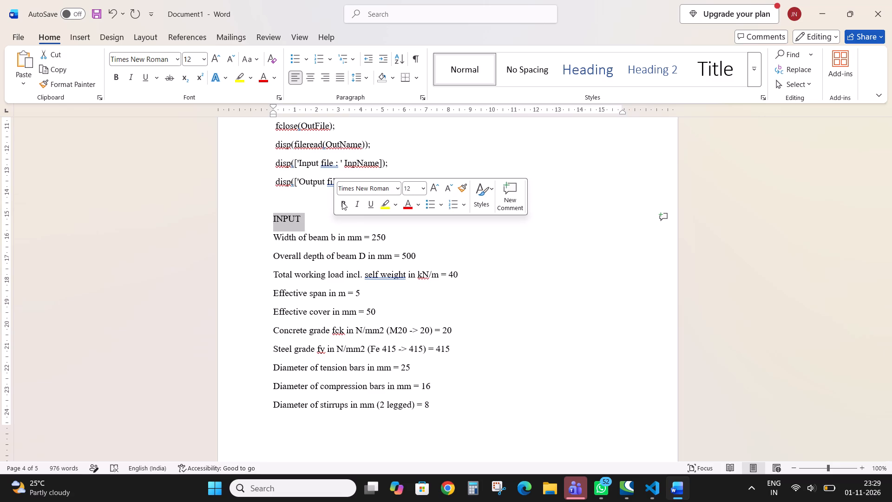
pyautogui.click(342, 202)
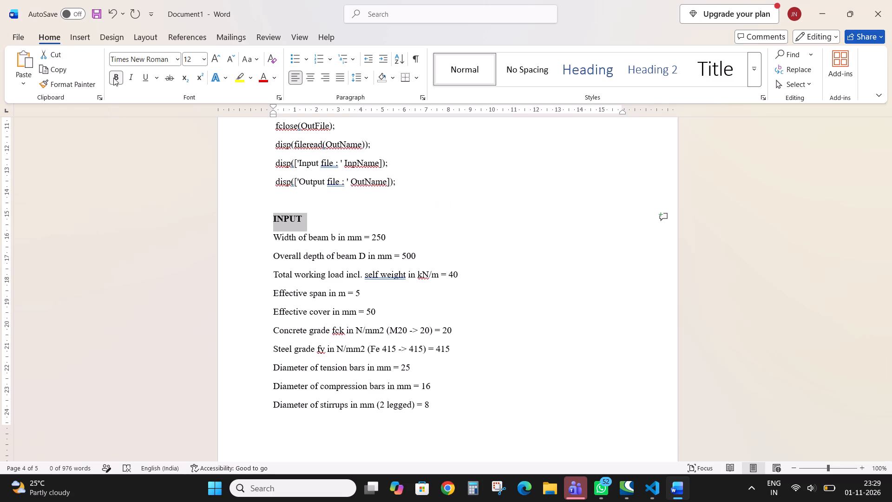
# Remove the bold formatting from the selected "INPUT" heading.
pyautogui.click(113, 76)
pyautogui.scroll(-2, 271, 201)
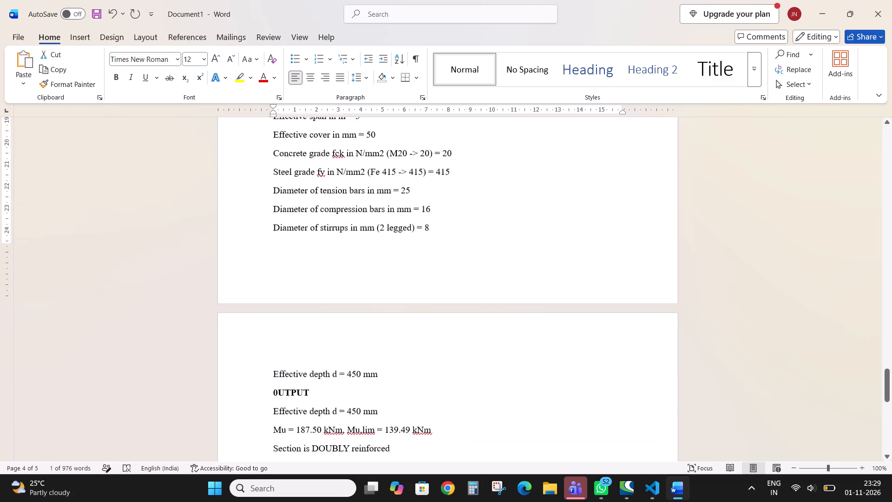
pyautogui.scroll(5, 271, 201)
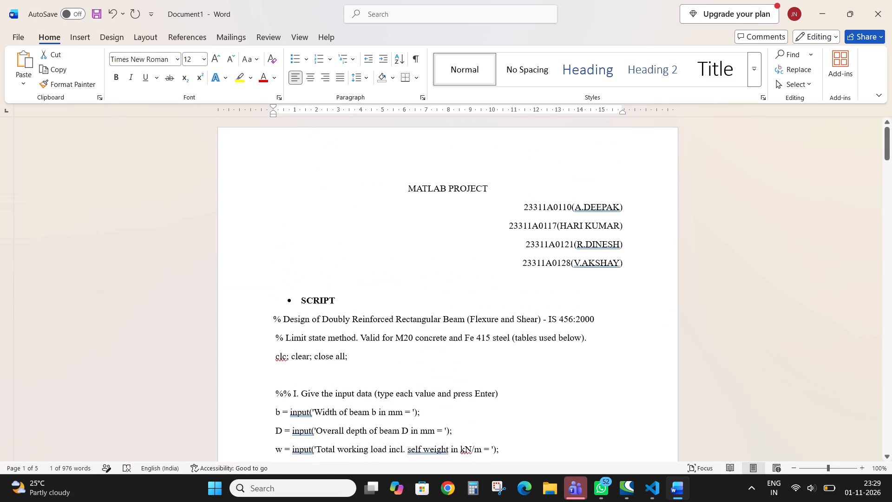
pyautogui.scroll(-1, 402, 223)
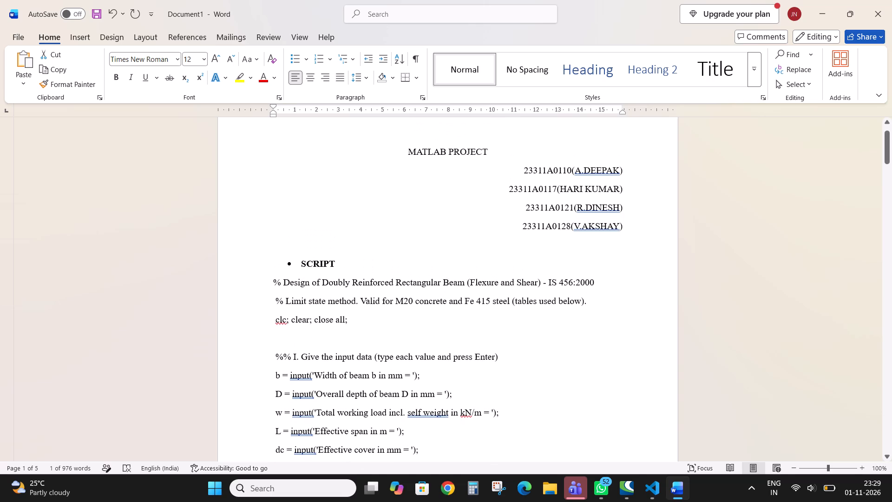
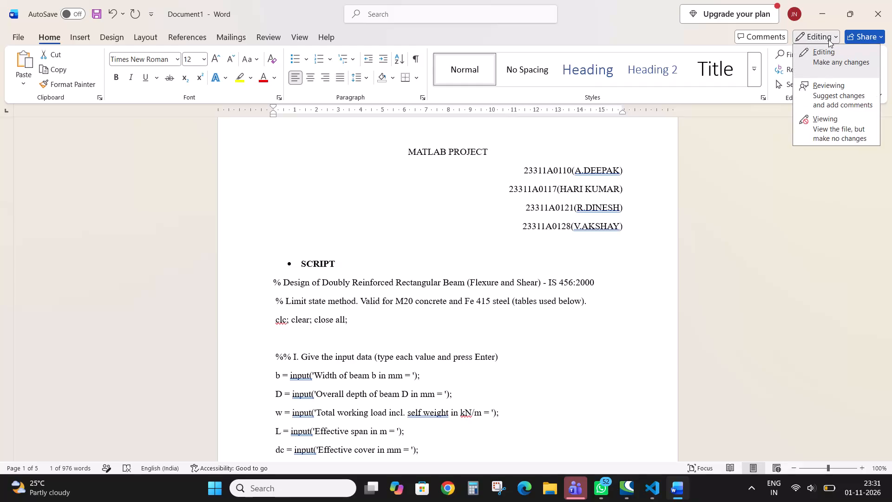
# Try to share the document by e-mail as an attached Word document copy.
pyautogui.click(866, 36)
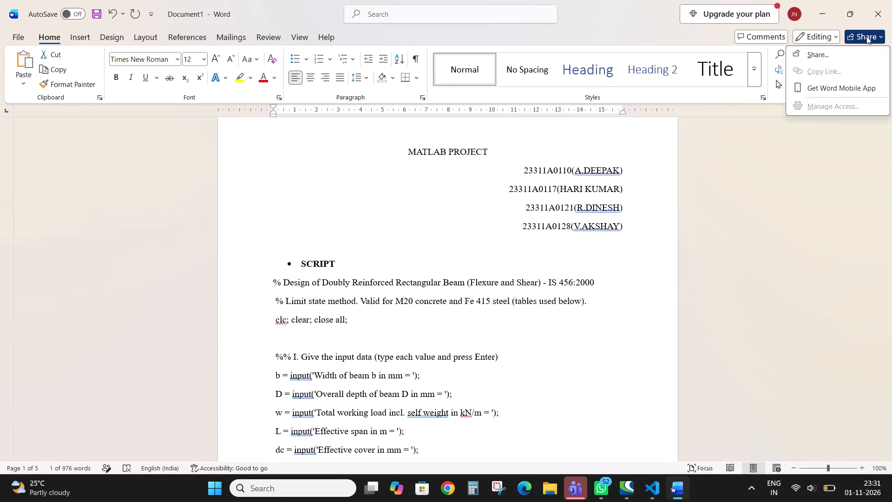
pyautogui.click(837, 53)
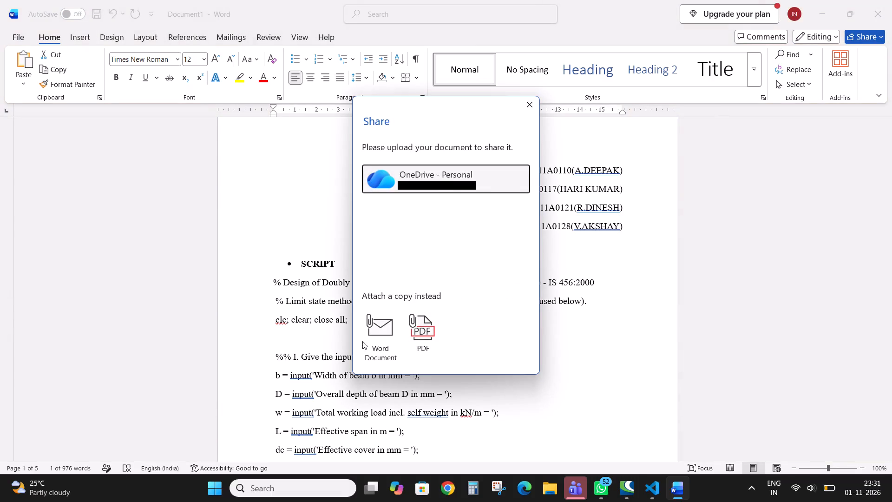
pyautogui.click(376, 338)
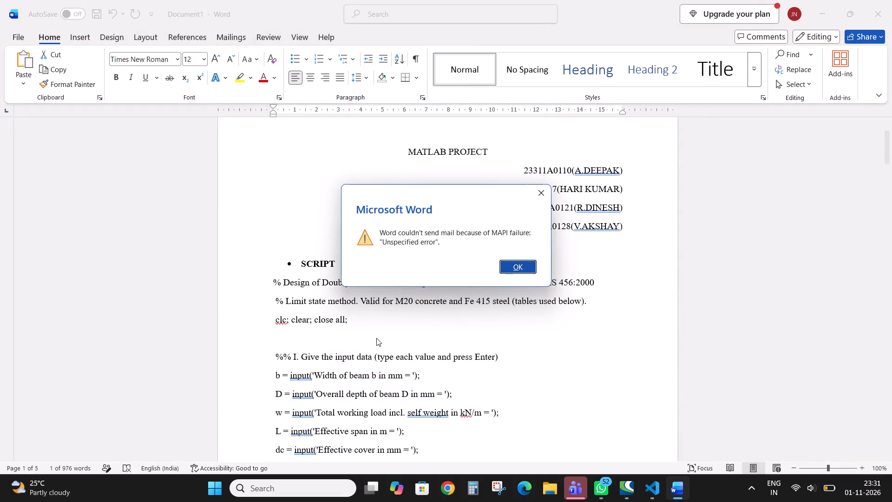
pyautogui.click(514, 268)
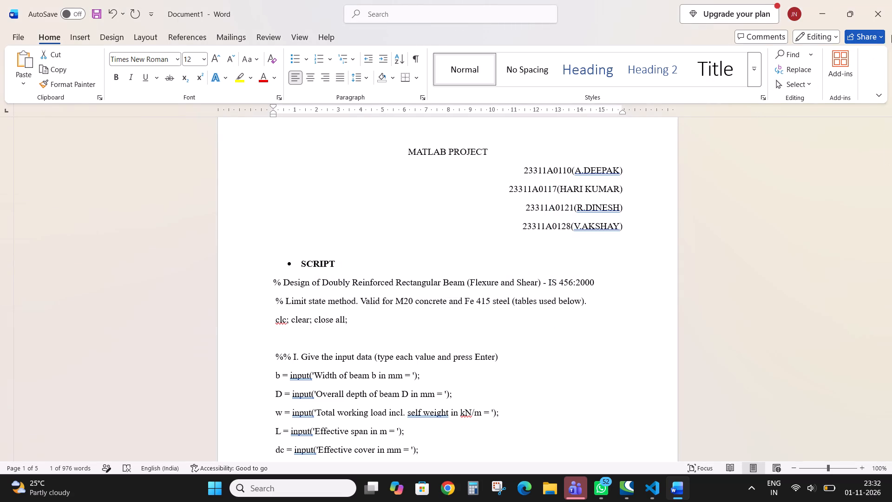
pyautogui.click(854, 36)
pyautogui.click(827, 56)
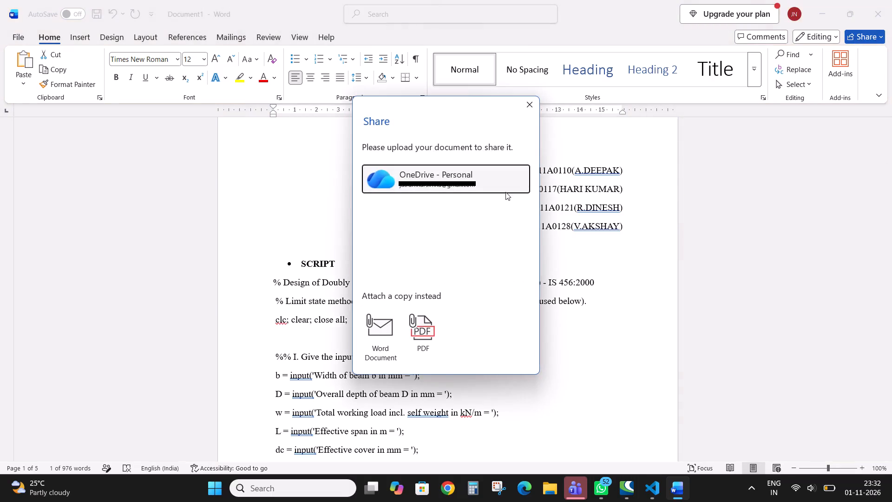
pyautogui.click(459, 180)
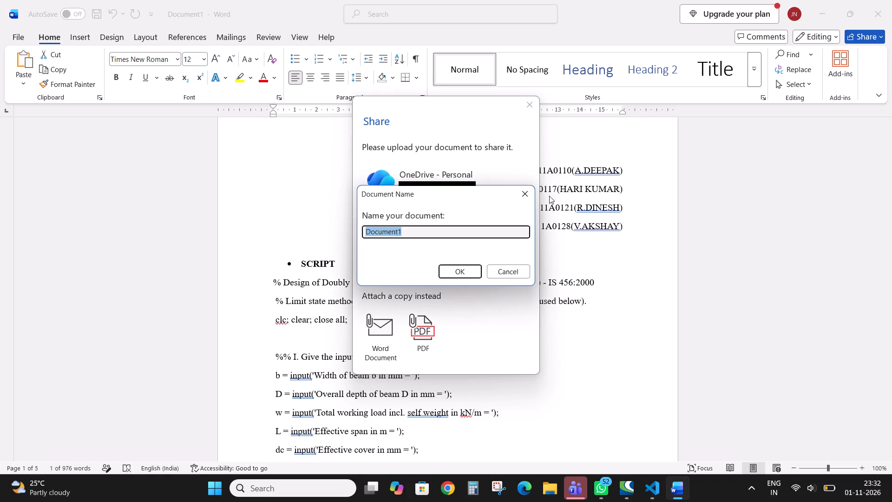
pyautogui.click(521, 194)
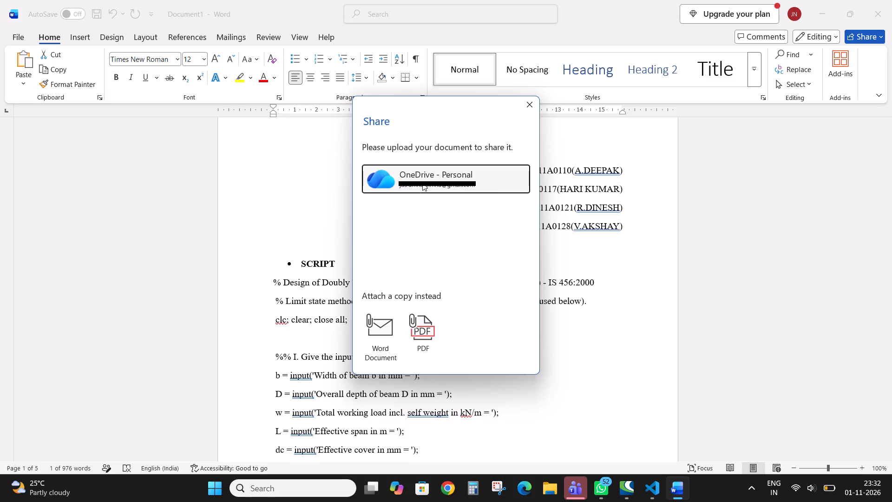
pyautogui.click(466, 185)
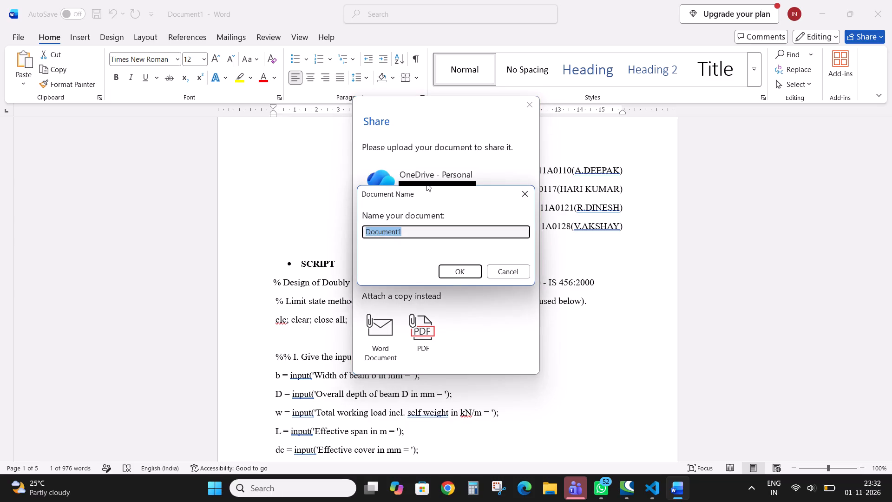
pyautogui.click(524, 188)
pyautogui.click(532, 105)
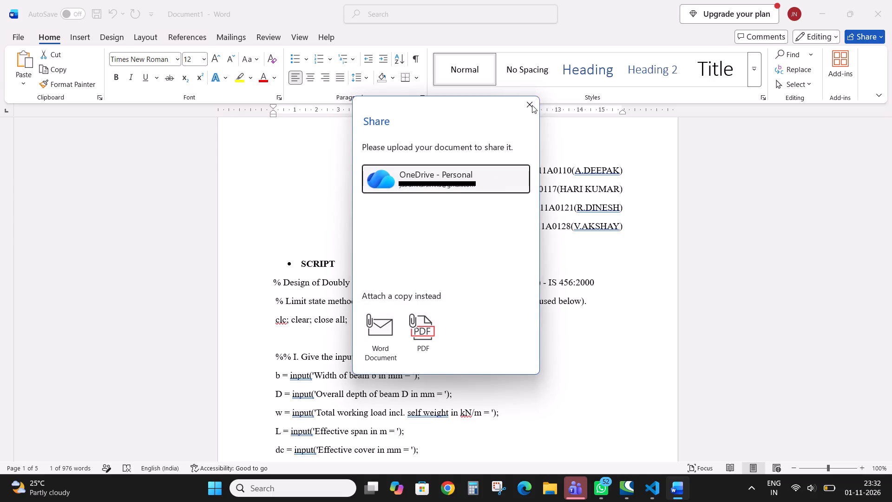
# Save the document as a Word document named "DEEPAK PROJECT" in the OneDrive Desktop folder and return to the document.
pyautogui.click(17, 35)
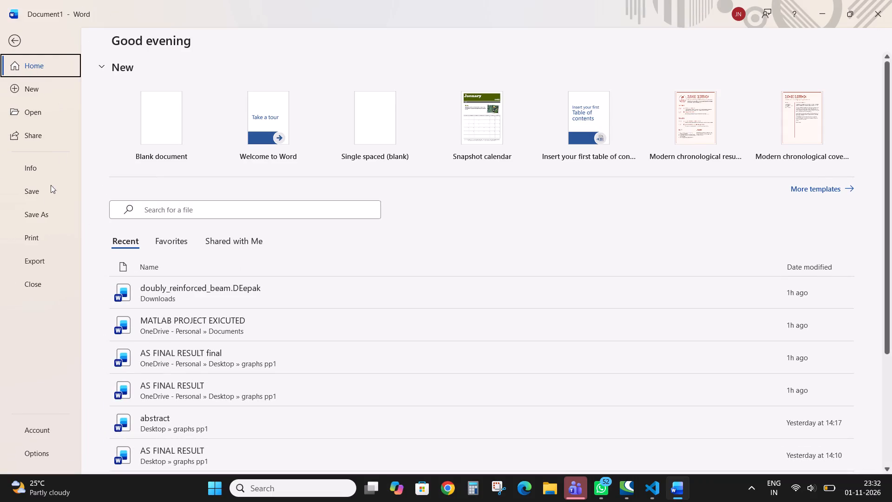
pyautogui.click(39, 215)
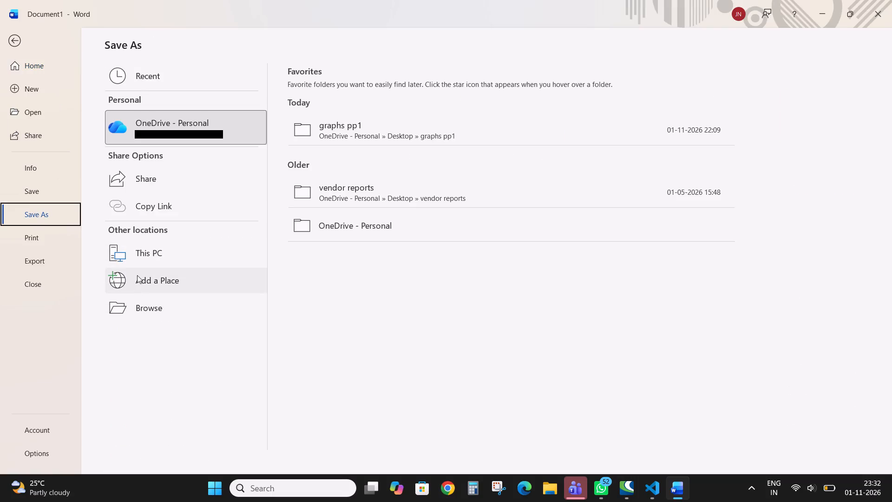
pyautogui.click(133, 315)
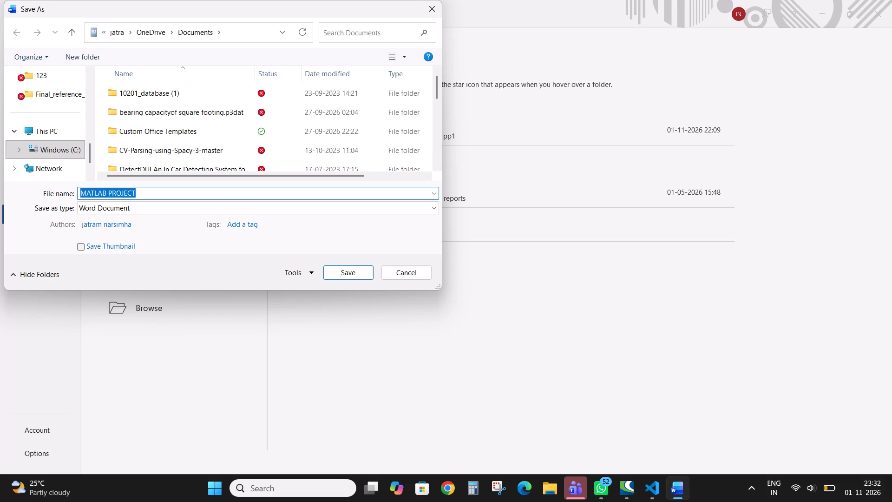
pyautogui.scroll(3, 52, 125)
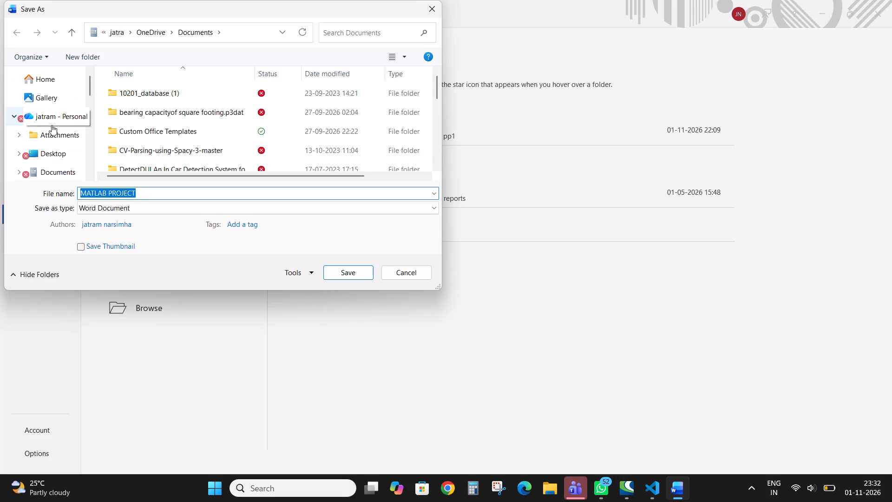
pyautogui.click(43, 156)
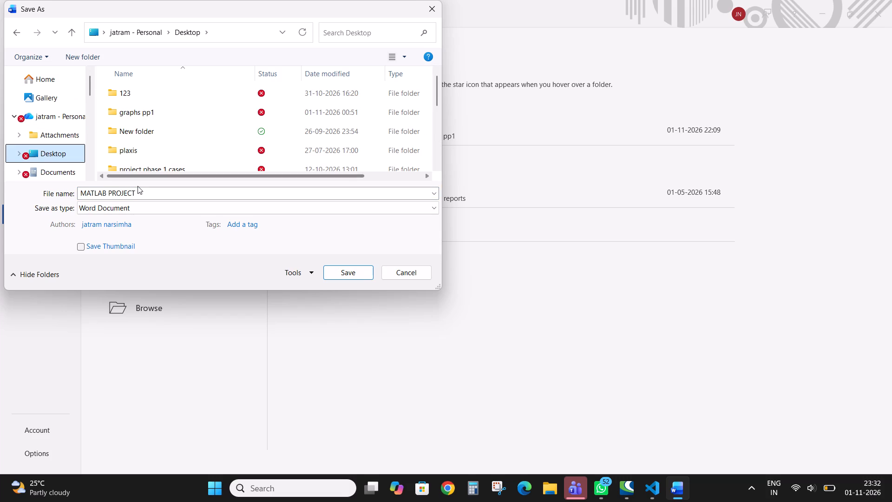
pyautogui.click(141, 193)
pyautogui.press('space')
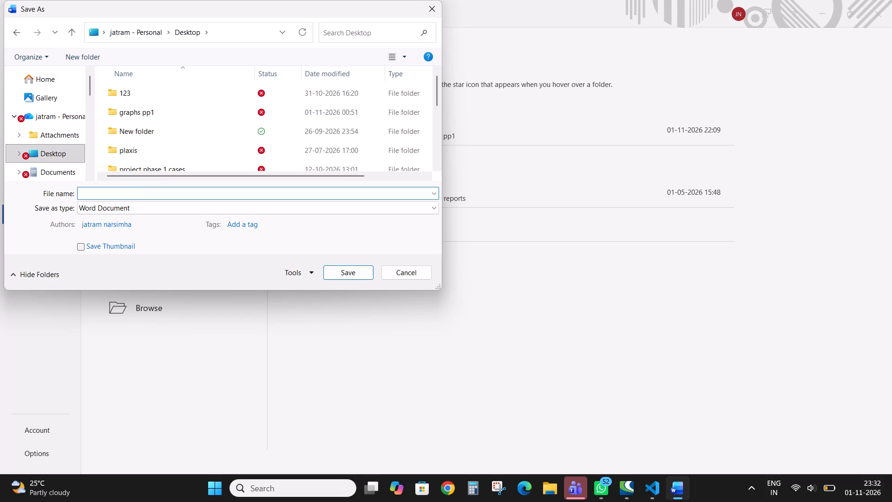
pyautogui.write('DEEPAK PE')
pyautogui.press('BackSpace')
pyautogui.write('RO')
pyautogui.write('JRCT')
pyautogui.press('BackSpace')
pyautogui.press('BackSpace')
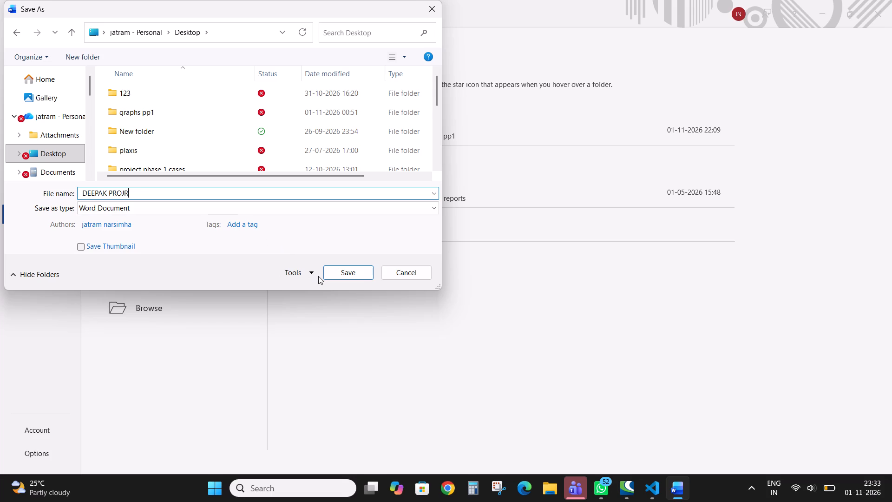
pyautogui.press('BackSpace')
pyautogui.write('ECT')
pyautogui.click(370, 278)
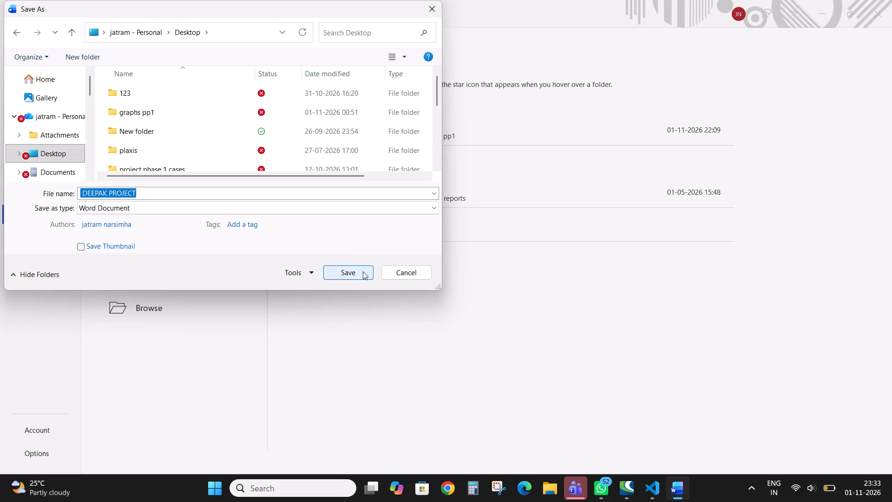
pyautogui.click(363, 271)
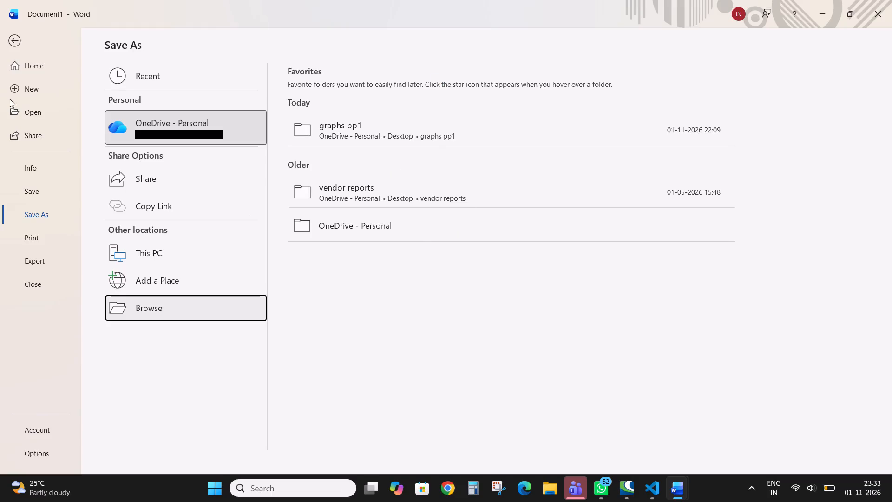
pyautogui.click(15, 35)
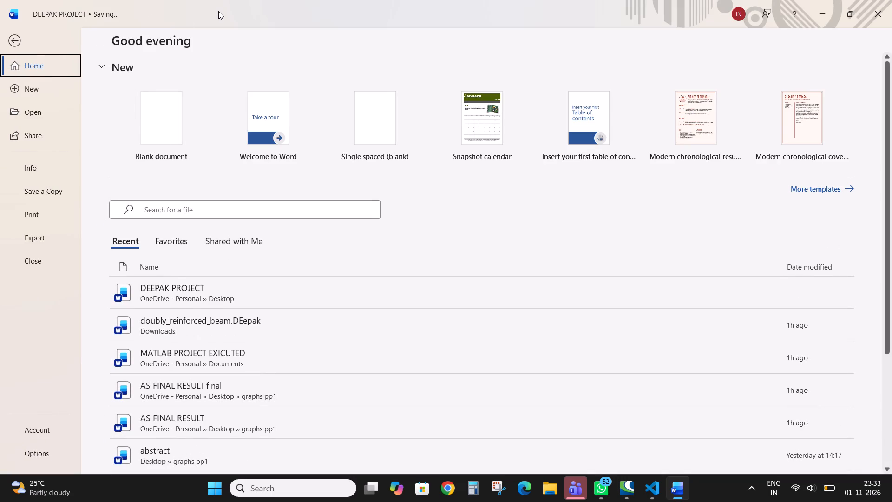
pyautogui.click(13, 38)
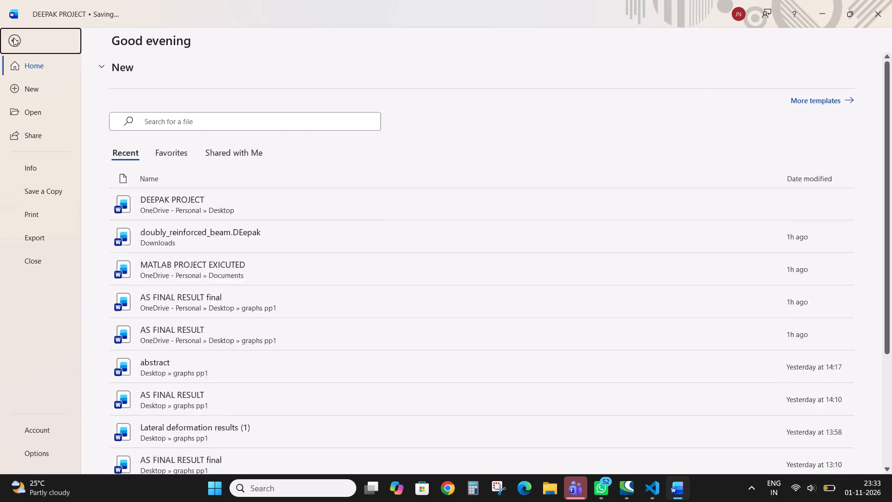
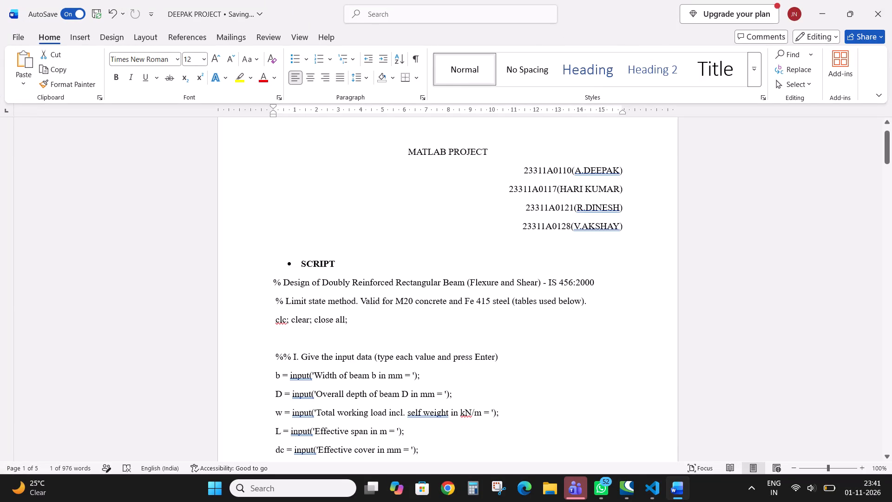
# Look for the saved DEEPAK PROJECT file in File Explorer's Desktop folder and recent files, then minimize File Explorer.
pyautogui.click(557, 493)
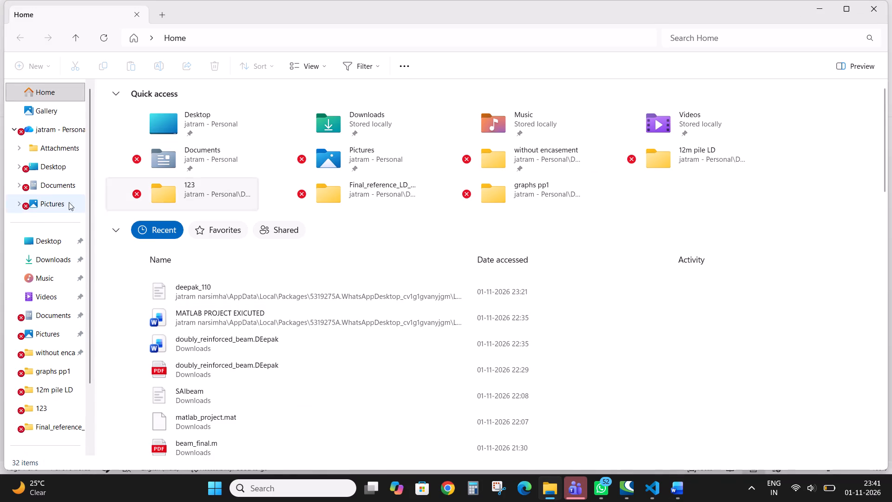
pyautogui.click(56, 172)
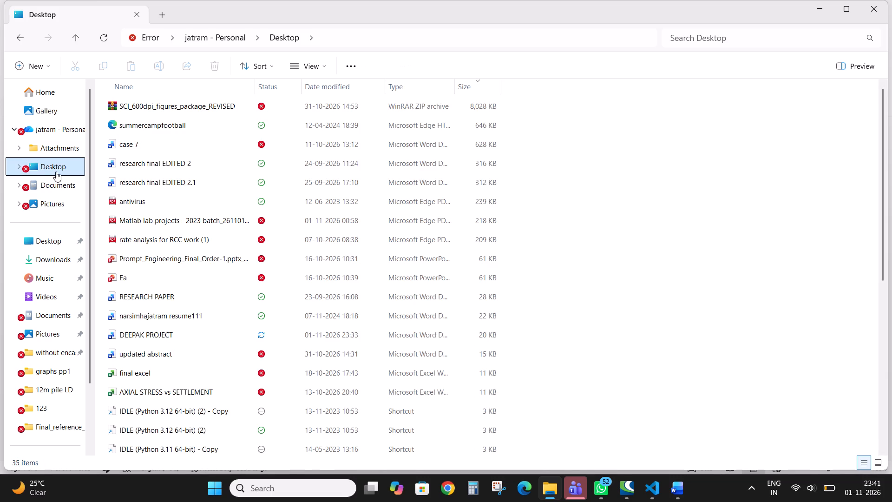
pyautogui.scroll(8, 240, 132)
pyautogui.click(36, 97)
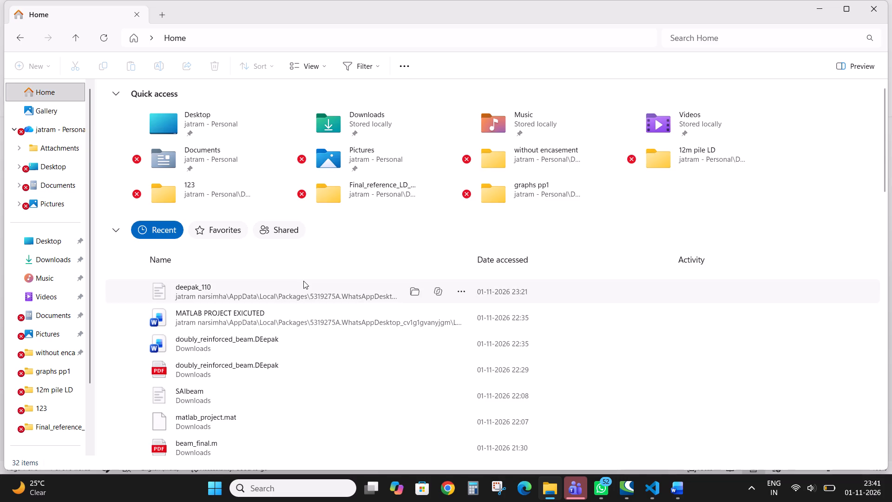
pyautogui.click(818, 10)
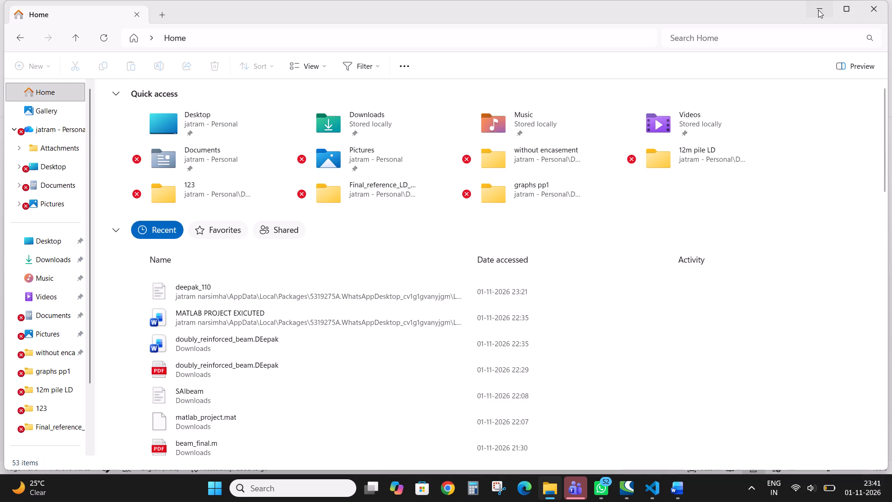
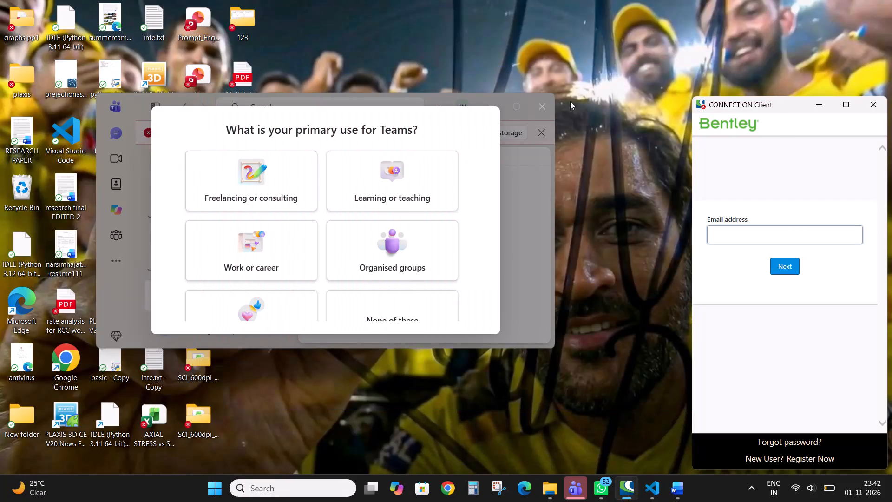
# Close the Teams window and the Bentley CONNECTION Client sign-in window to clear the desktop.
pyautogui.click(538, 107)
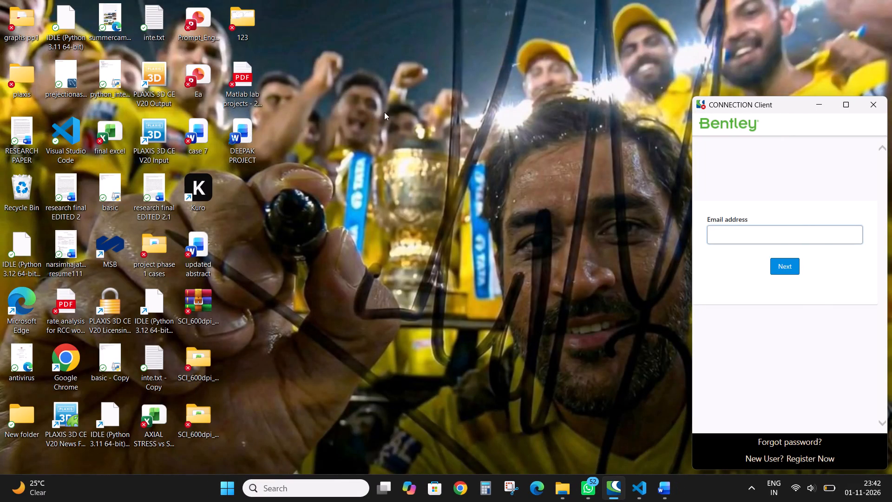
pyautogui.click(883, 106)
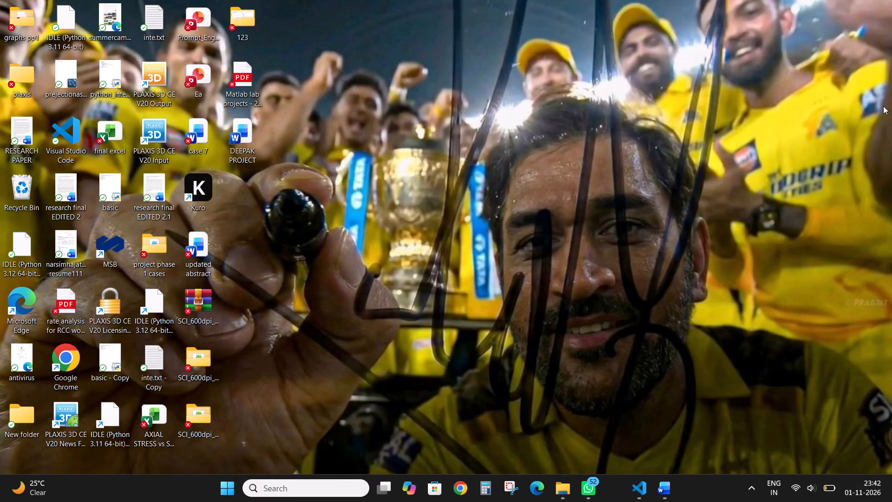
# Open the DEEPAK PROJECT document from the desktop to check it in Word, then minimize the Word window.
pyautogui.doubleClick(249, 139)
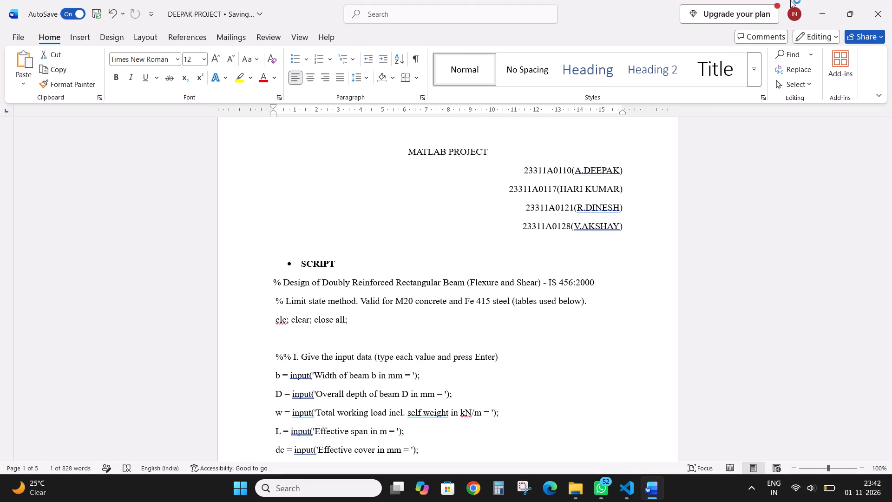
pyautogui.click(816, 18)
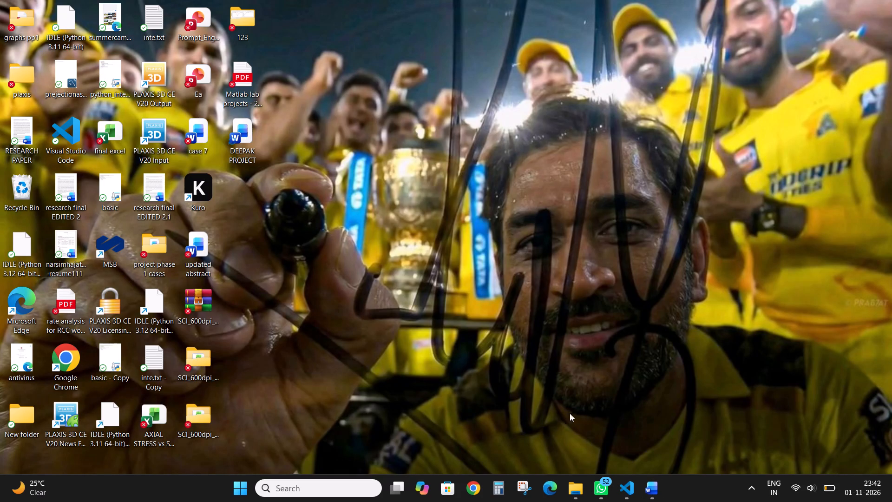
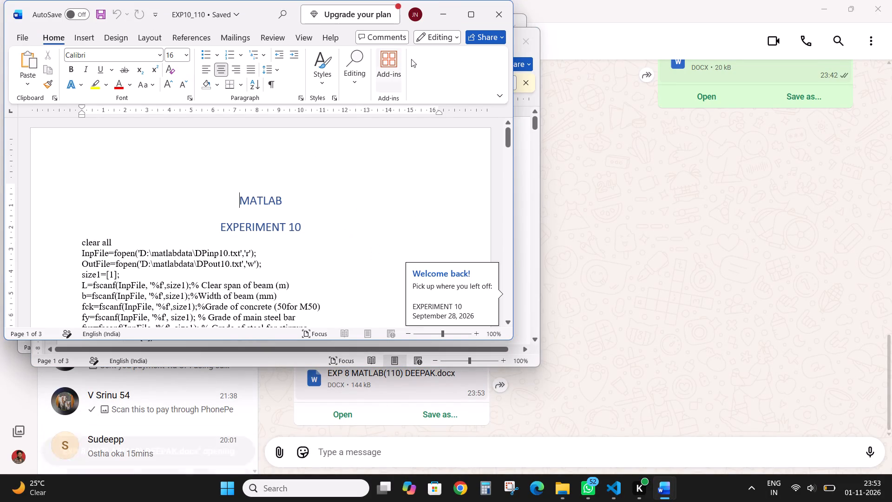
# Review the EXP10_110 document from the EXPERIMENT 10 script through its input, output and closing signature.
pyautogui.click(470, 7)
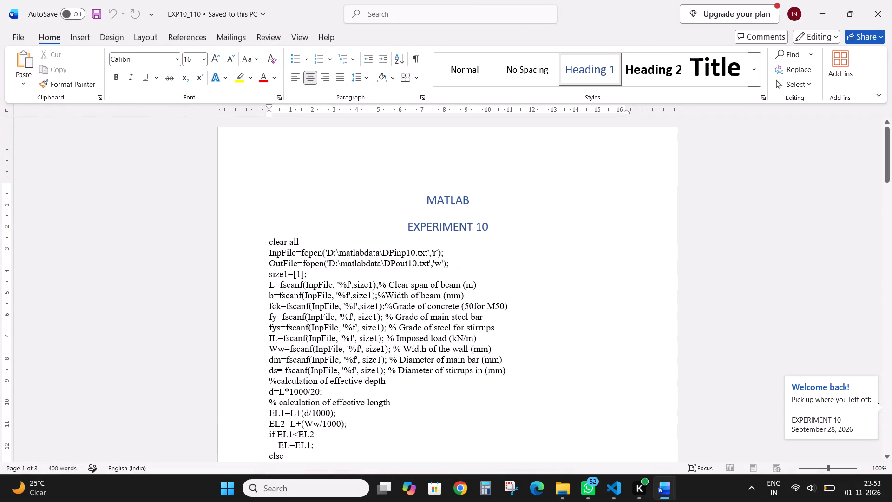
pyautogui.scroll(-2, 473, 182)
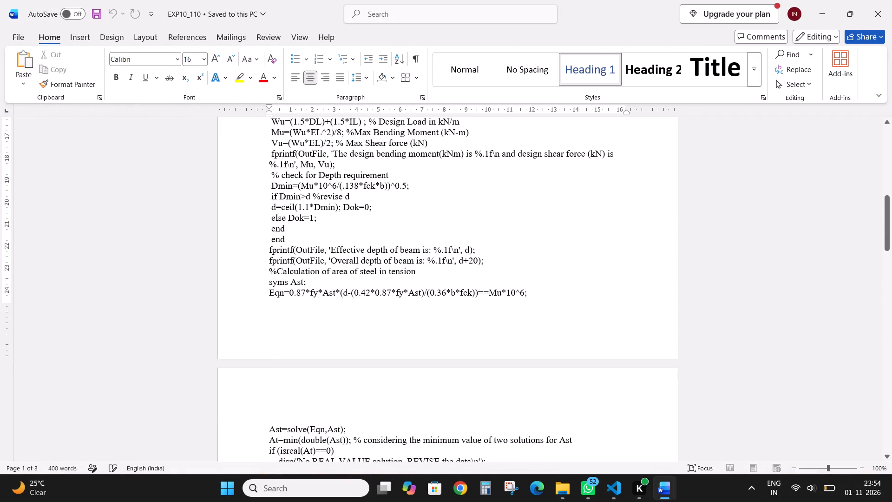
pyautogui.scroll(-7, 473, 182)
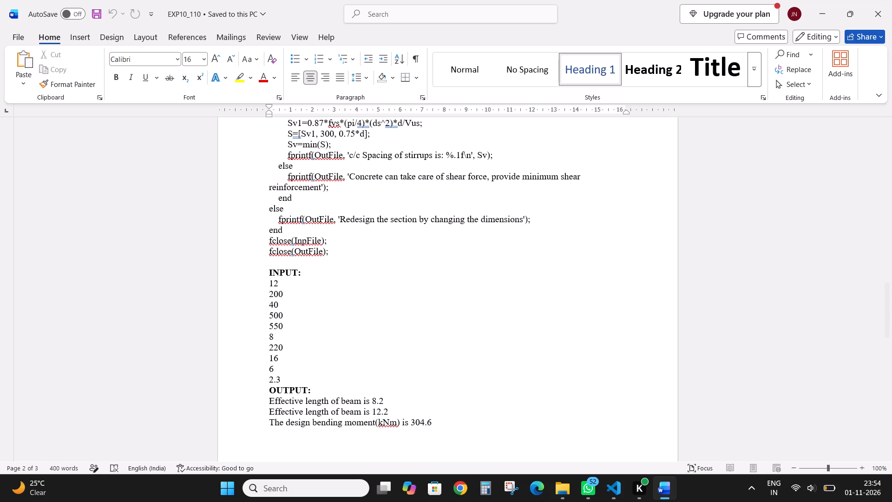
pyautogui.scroll(-1, 519, 205)
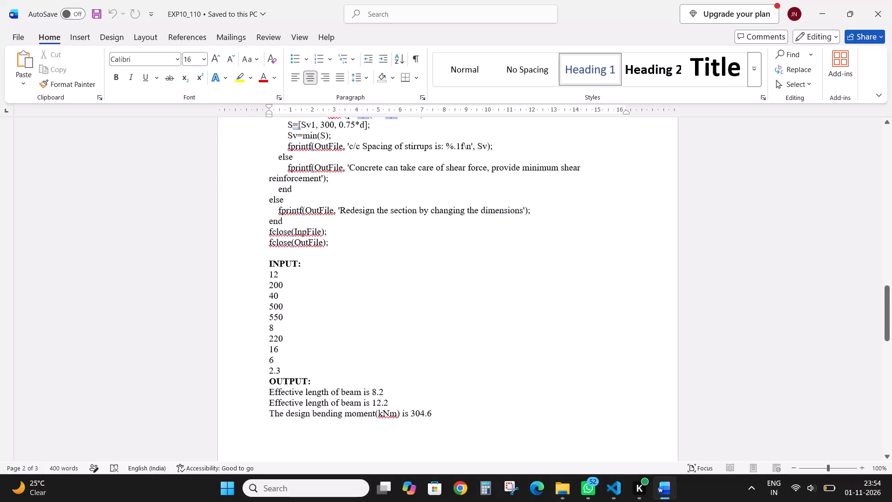
pyautogui.scroll(-3, 519, 205)
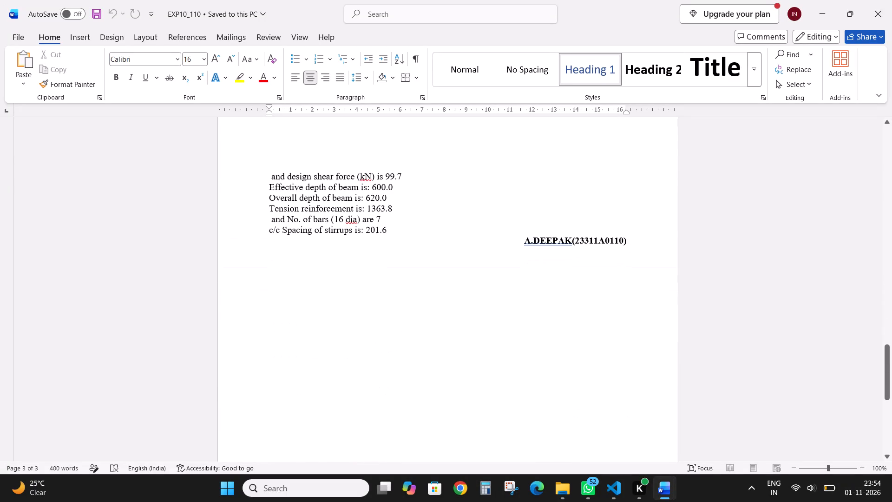
pyautogui.scroll(8, 519, 205)
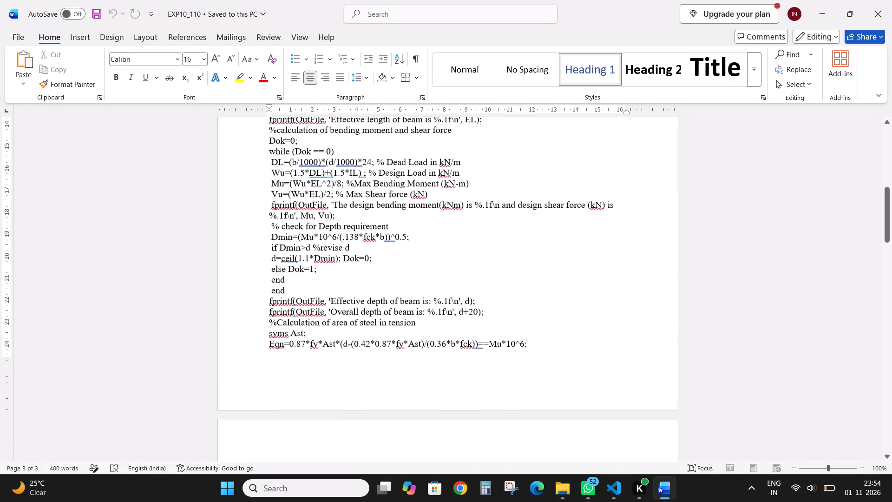
pyautogui.scroll(2, 519, 205)
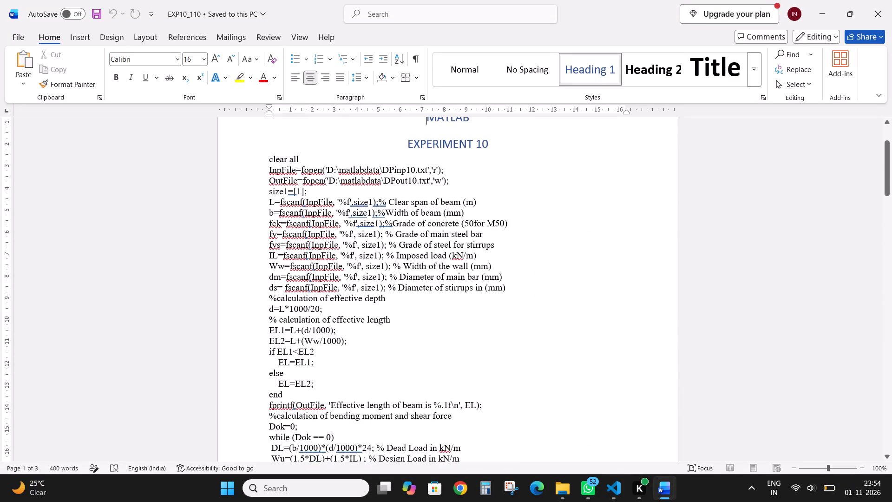
pyautogui.scroll(1, 519, 205)
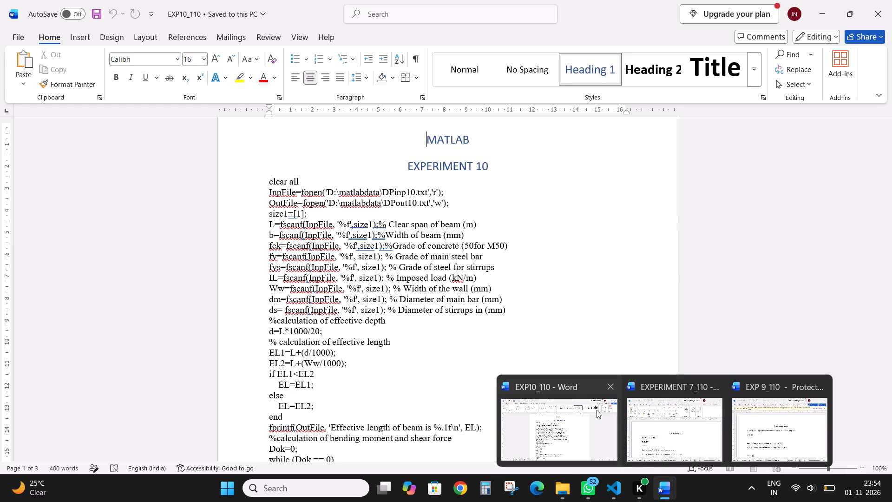
# Switch to the EXPERIMENT 7_110 document and look through its scripts, inputs and outputs.
pyautogui.click(676, 414)
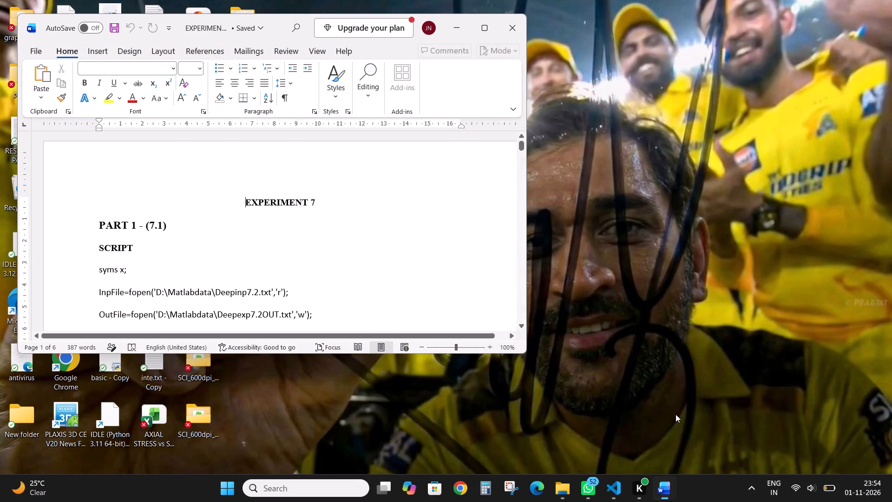
pyautogui.click(480, 29)
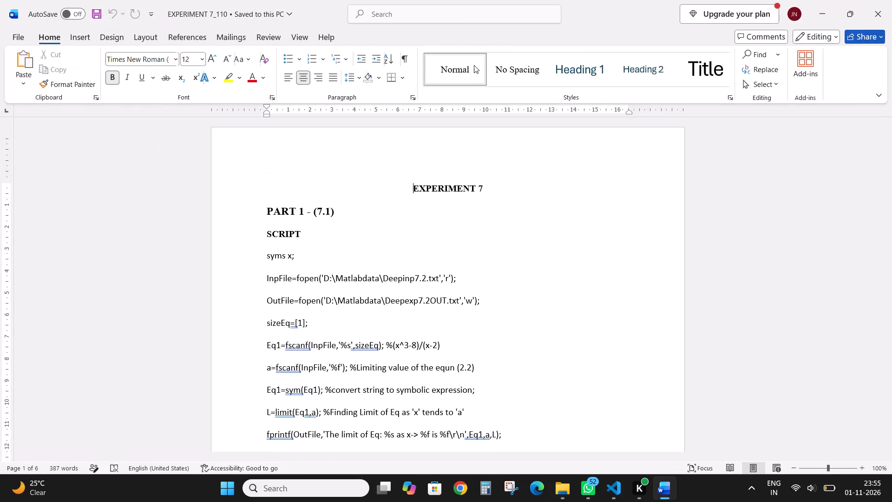
pyautogui.scroll(-1, 444, 204)
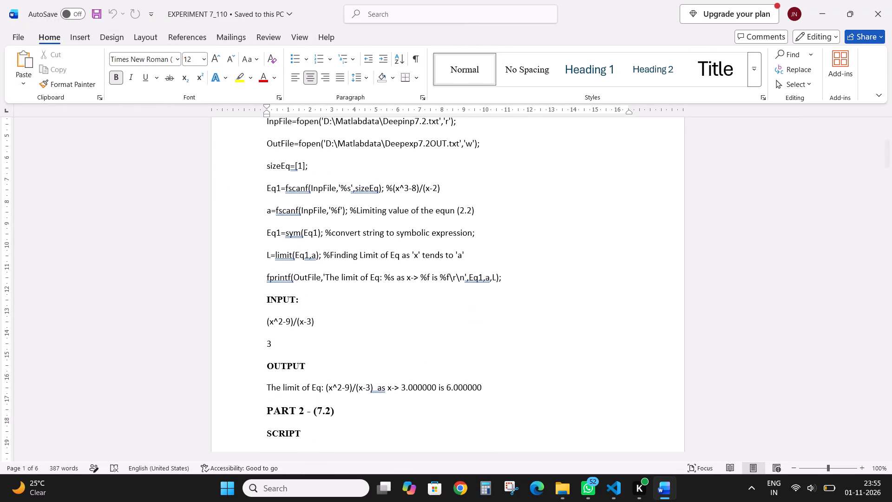
pyautogui.scroll(-5, 444, 204)
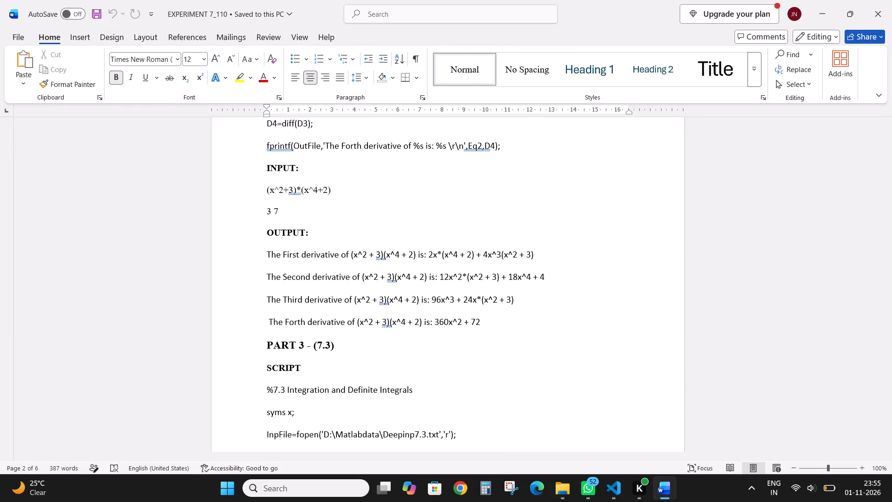
pyautogui.scroll(-9, 444, 204)
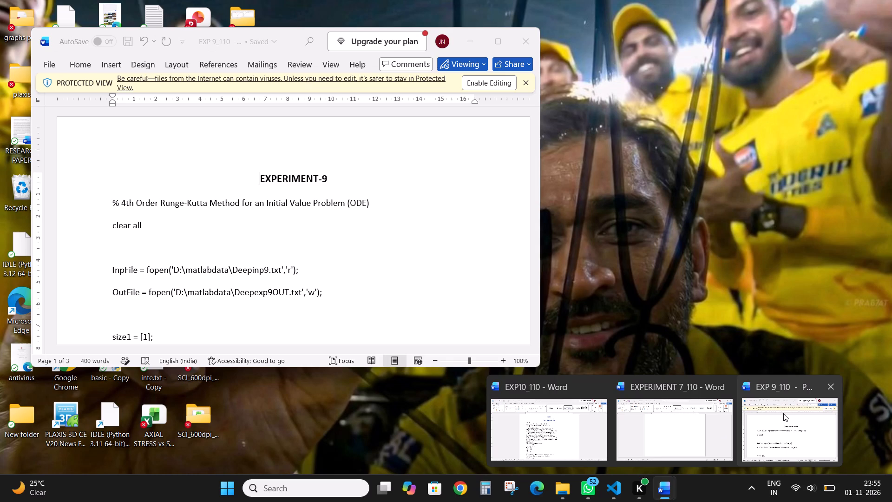
# Switch to the EXP 9_110 document, enable editing and maximize its window.
pyautogui.click(783, 413)
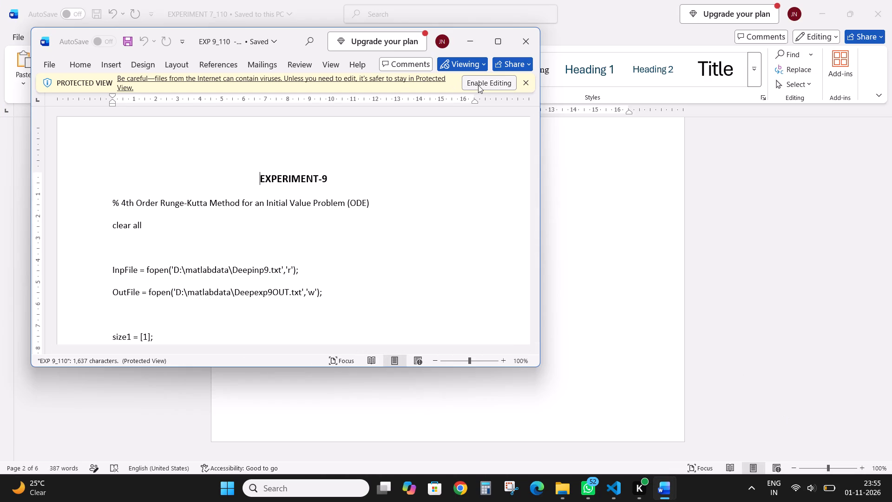
pyautogui.click(478, 85)
pyautogui.click(503, 42)
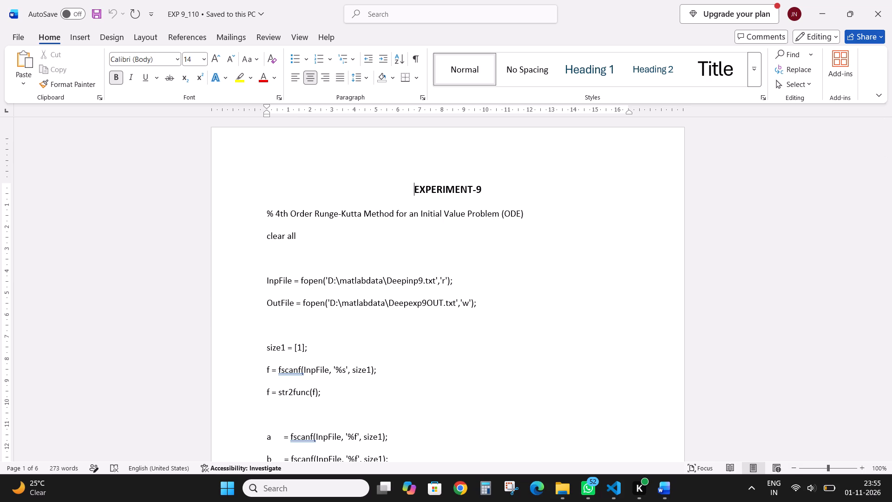
# Delete the blank lines after "clear all", after the OutFile line and after "f = str2func(f);" in the EXPERIMENT-9 script.
pyautogui.scroll(-1, 557, 230)
pyautogui.scroll(1, 557, 230)
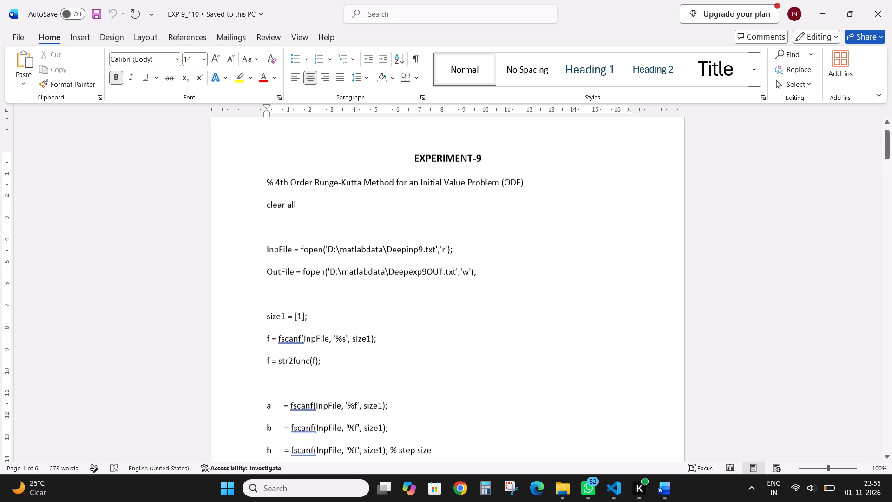
pyautogui.click(307, 228)
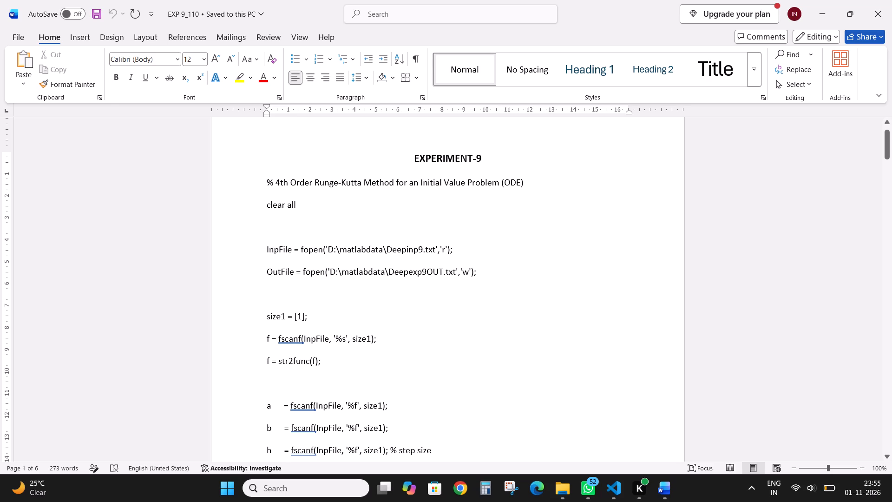
pyautogui.press('BackSpace')
pyautogui.press('BackSpace')
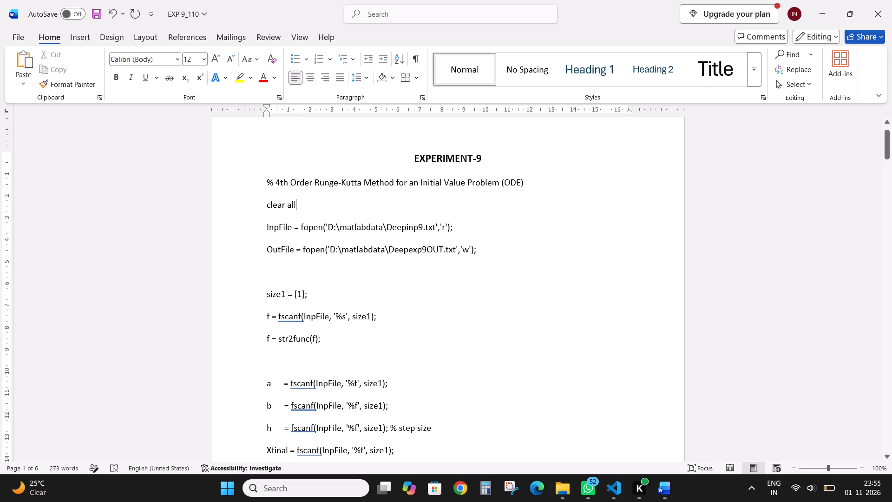
pyautogui.click(270, 270)
pyautogui.press('BackSpace')
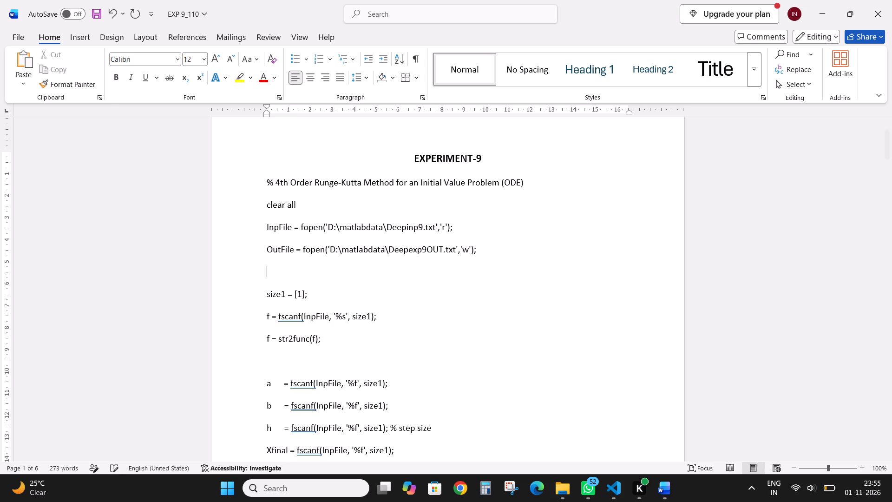
pyautogui.press('BackSpace')
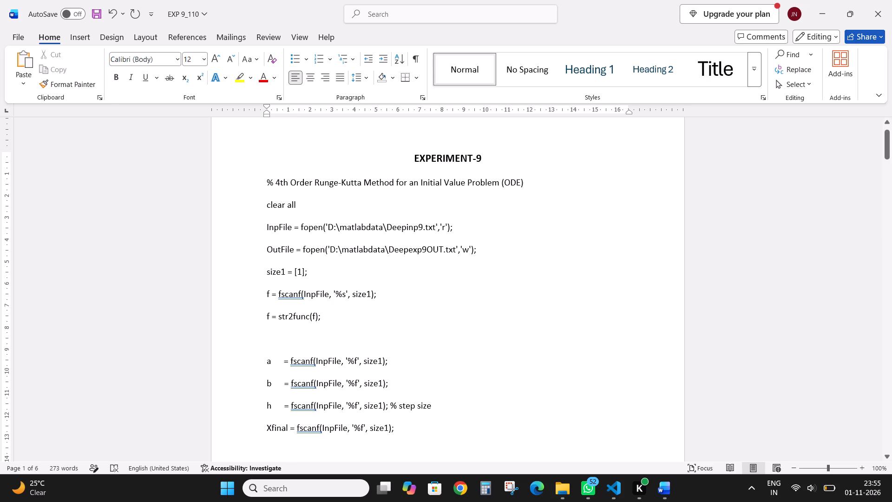
pyautogui.click(268, 336)
pyautogui.press('BackSpace')
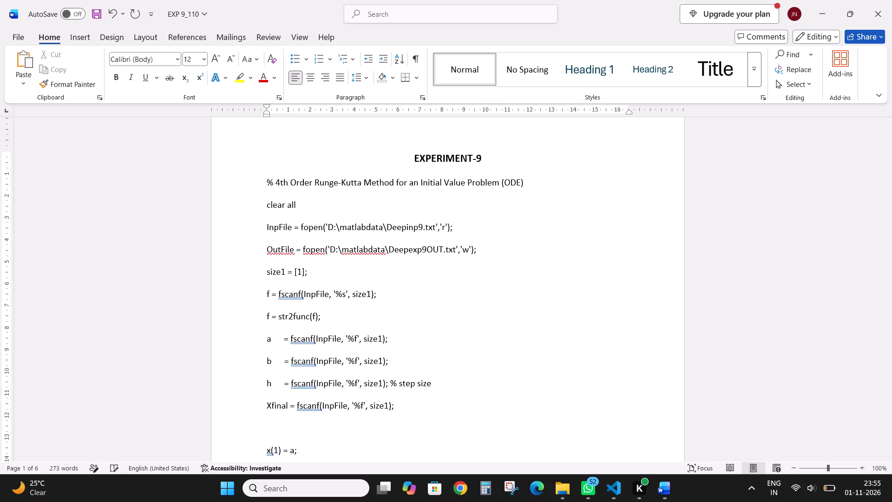
# Delete the blank lines after the Xfinal line, after "y(1) = b;" and before the "% RK4 loop" comment.
pyautogui.scroll(-1, 258, 385)
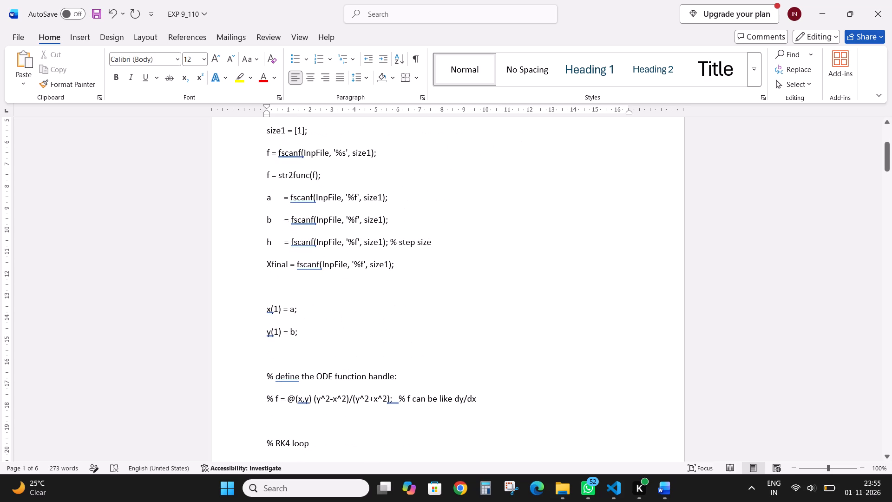
pyautogui.click(270, 285)
pyautogui.press('BackSpace')
pyautogui.press('BackSpace')
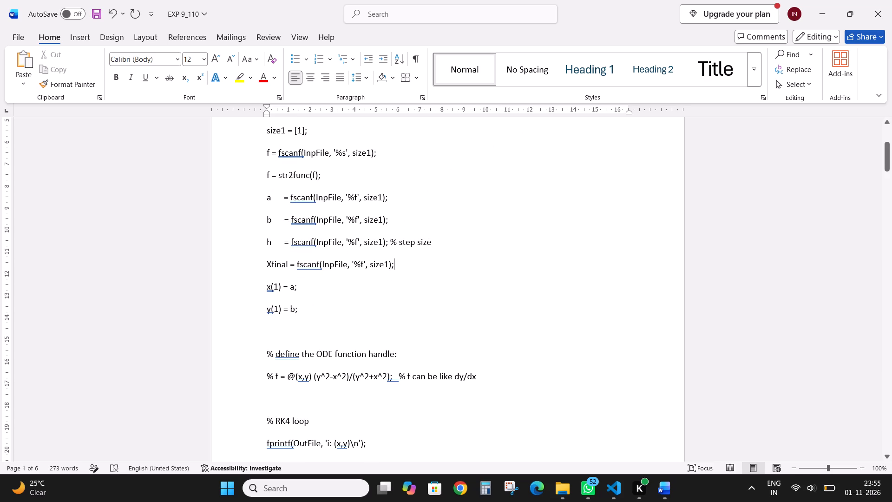
pyautogui.click(271, 326)
pyautogui.press('BackSpace')
pyautogui.press('BackSpace')
pyautogui.click(270, 370)
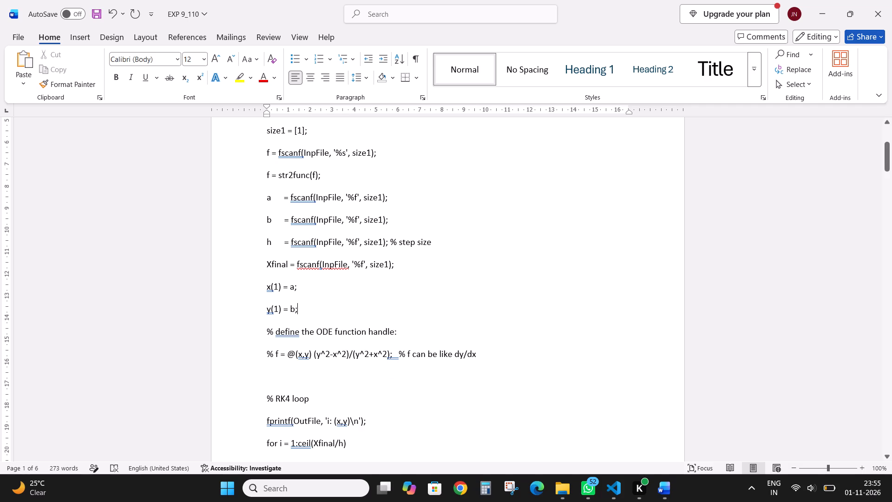
pyautogui.press('BackSpace')
pyautogui.press('BackSpace')
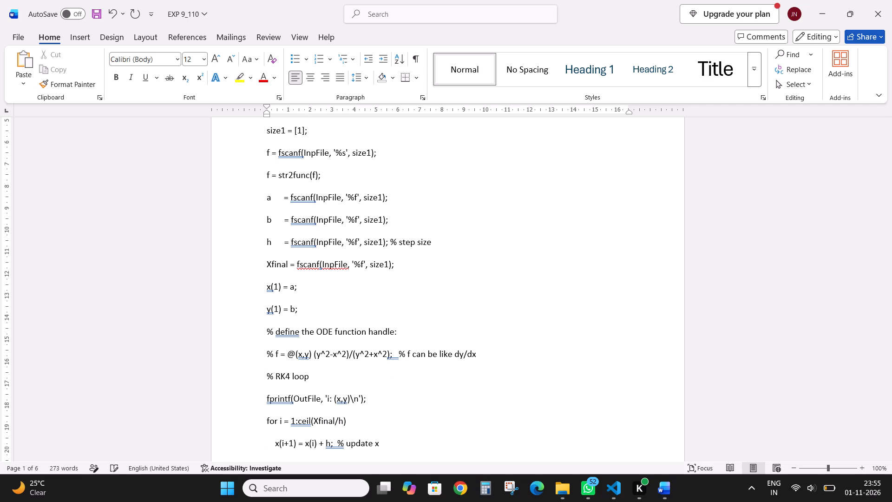
# Delete the blank lines inside the RK4 loop, before "% update y" and before the y(i+1) formula.
pyautogui.scroll(-2, 270, 370)
pyautogui.click(277, 309)
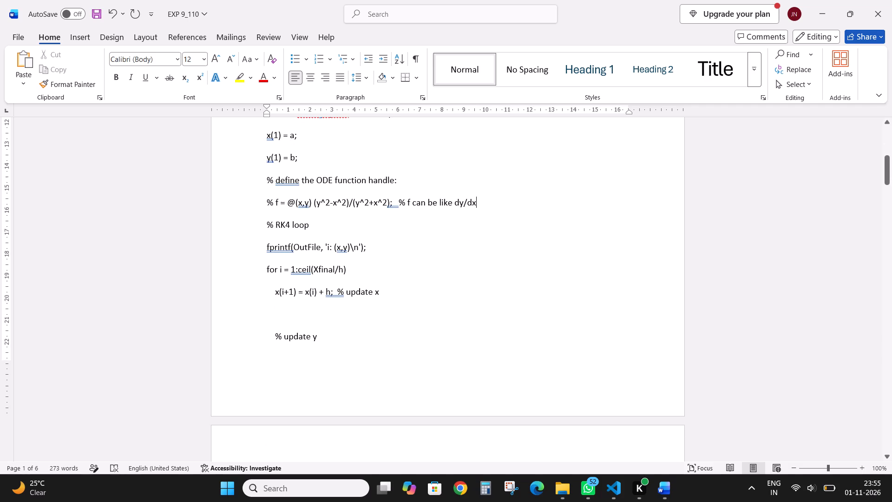
pyautogui.press('BackSpace')
pyautogui.press('BackSpace')
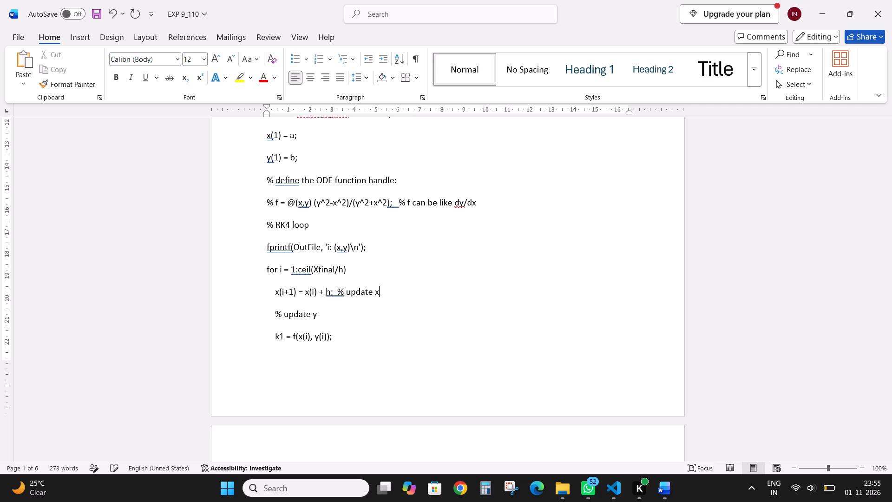
pyautogui.scroll(-1, 265, 346)
pyautogui.click(281, 398)
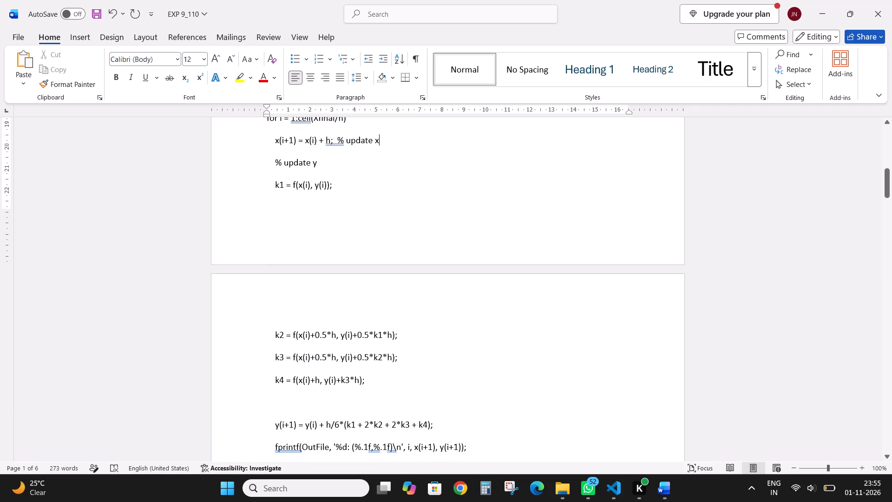
pyautogui.press('BackSpace')
pyautogui.press('BackSpace')
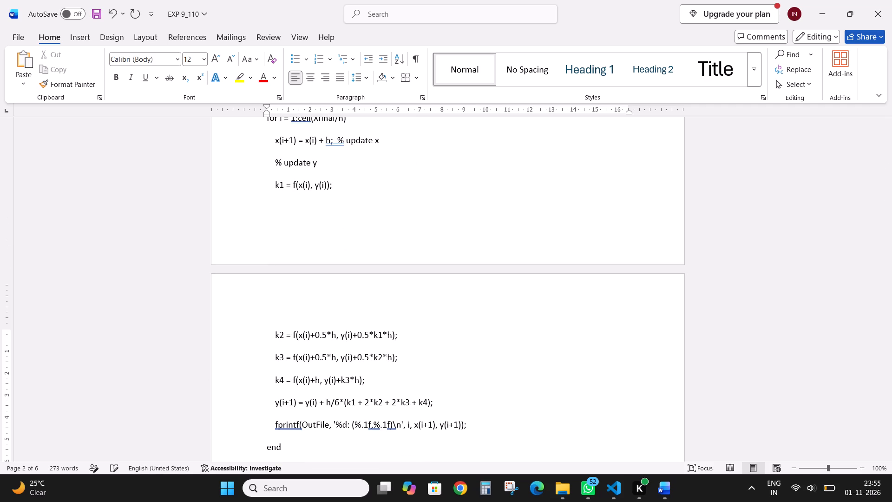
# Delete the blank lines before the "% plot result" comment and before "fclose(InpFile);".
pyautogui.scroll(-1, 281, 398)
pyautogui.click(267, 302)
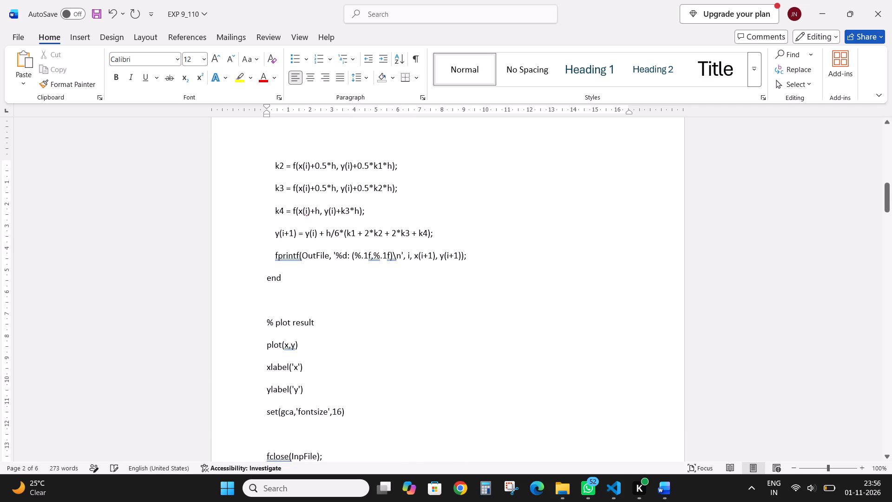
pyautogui.press('BackSpace')
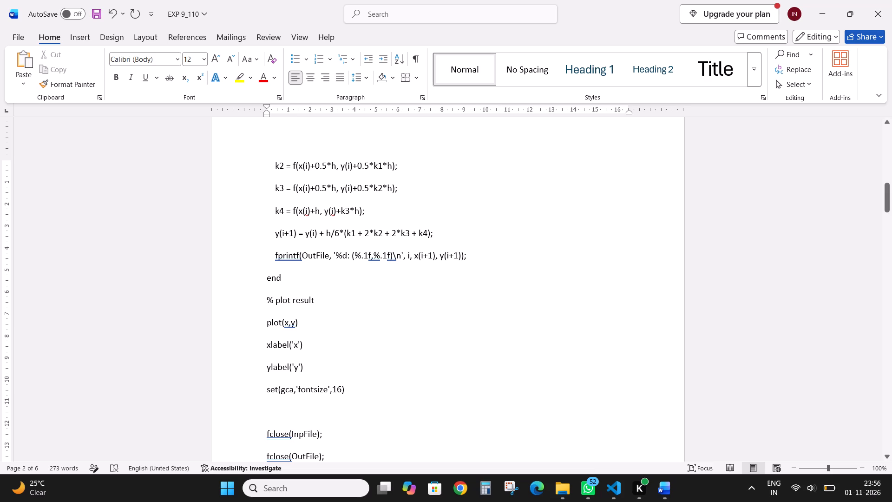
pyautogui.click(274, 403)
pyautogui.press('BackSpace')
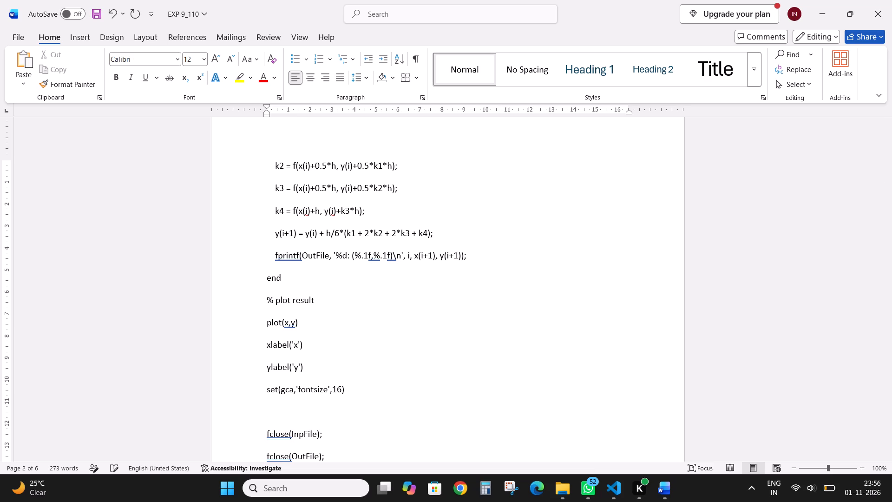
pyautogui.press('BackSpace')
# Examine the rest of the EXPERIMENT-9 document, including the input, output list, plot and closing signature.
pyautogui.scroll(-1, 274, 403)
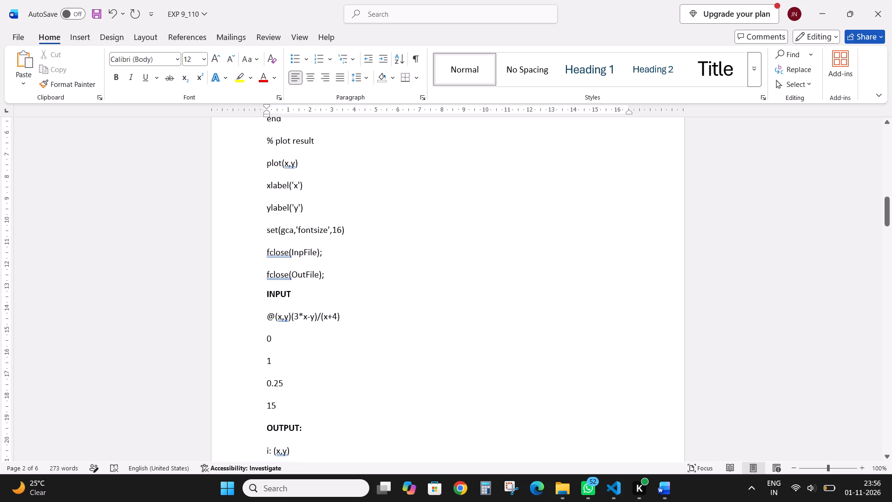
pyautogui.scroll(-1, 209, 367)
pyautogui.scroll(-1, 232, 329)
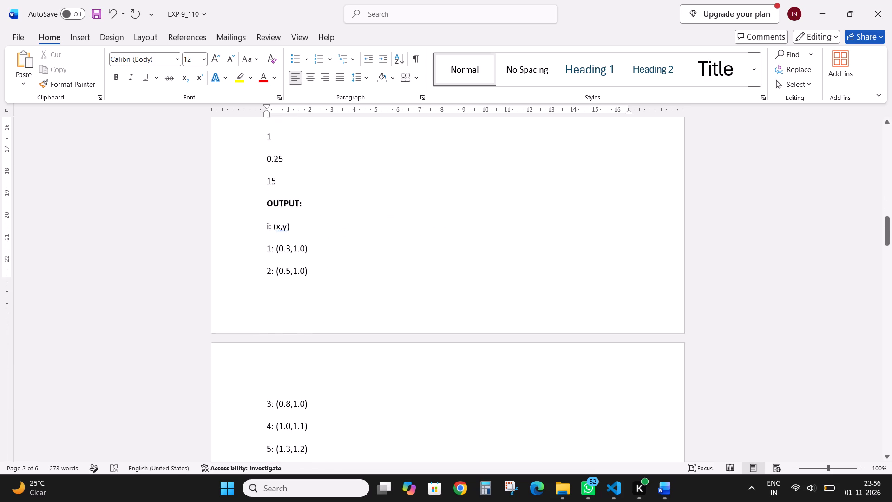
pyautogui.scroll(-6, 232, 329)
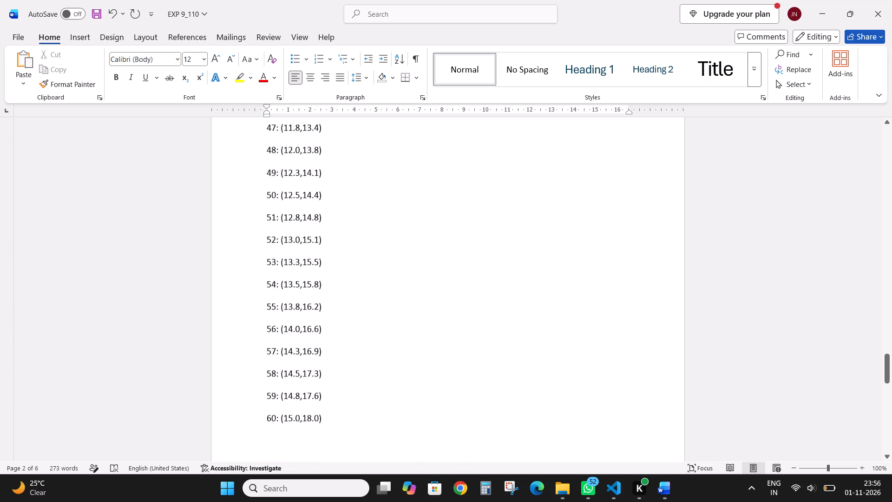
pyautogui.scroll(-1, 232, 329)
pyautogui.scroll(2, 232, 329)
pyautogui.scroll(-4, 232, 329)
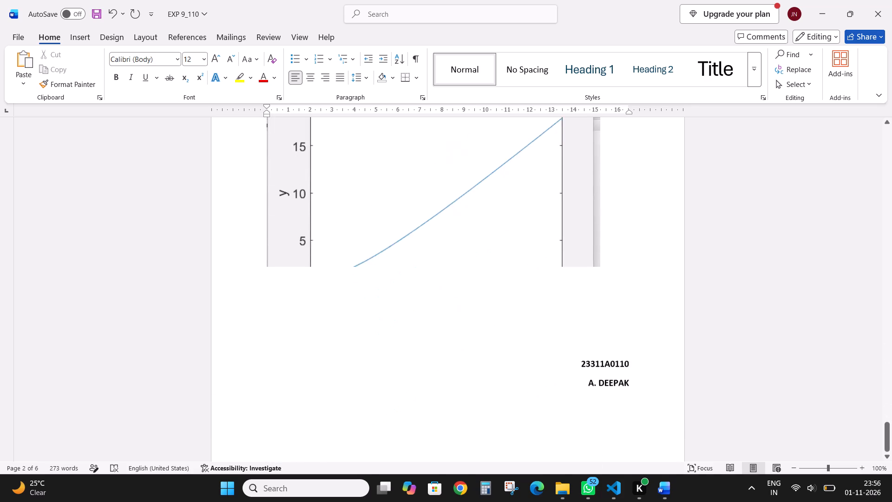
pyautogui.scroll(2, 232, 329)
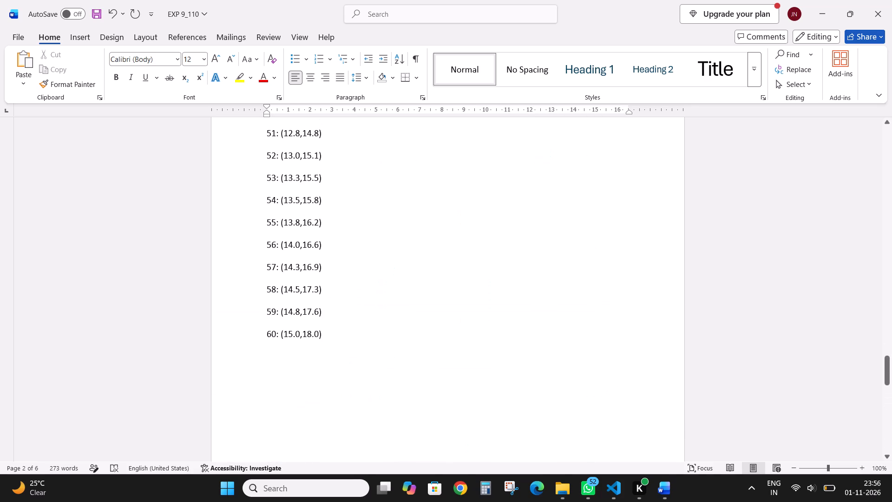
# Save the EXP 9_110 document.
pyautogui.hotkey('ctrl', 's')
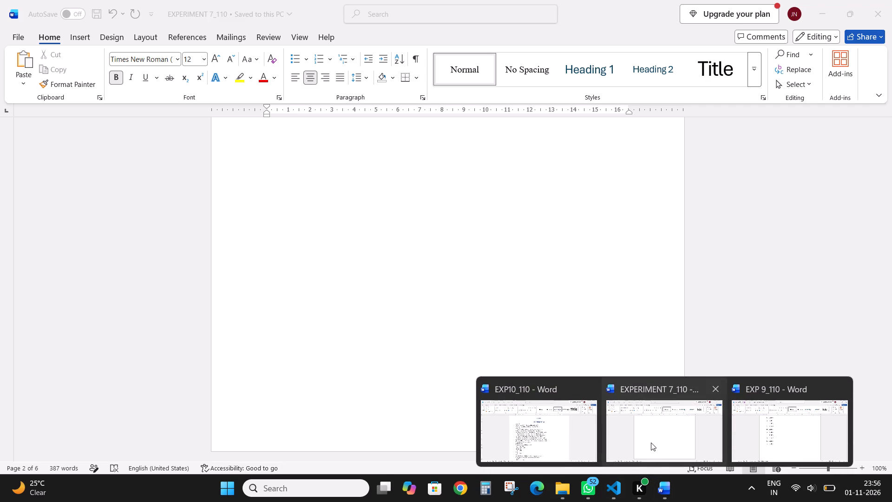
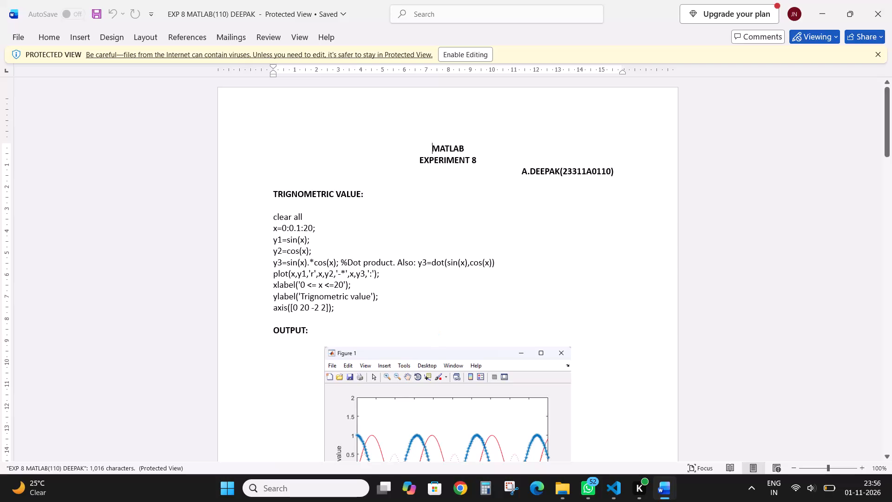
# Enable editing for the protected EXPERIMENT 8 report.
pyautogui.click(459, 54)
# Examine the EXPERIMENT 8 document from start to end, including its scripts, section headings and output figures.
pyautogui.scroll(-5, 447, 153)
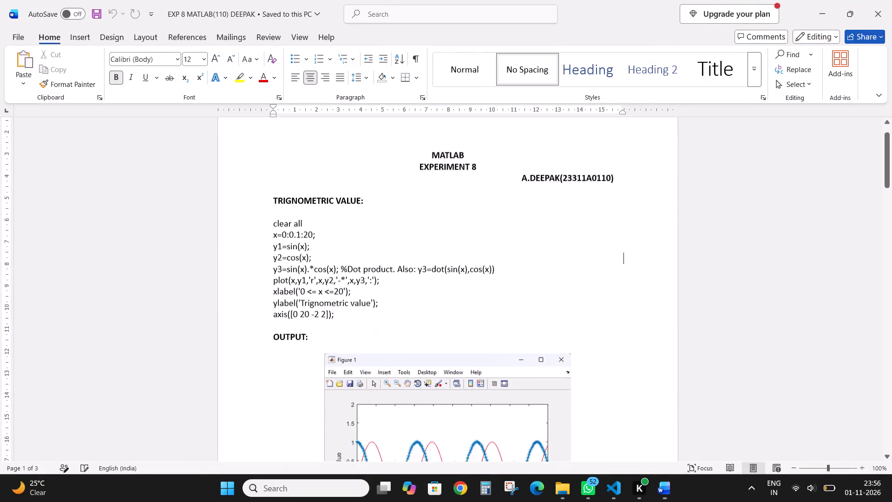
pyautogui.scroll(-4, 444, 201)
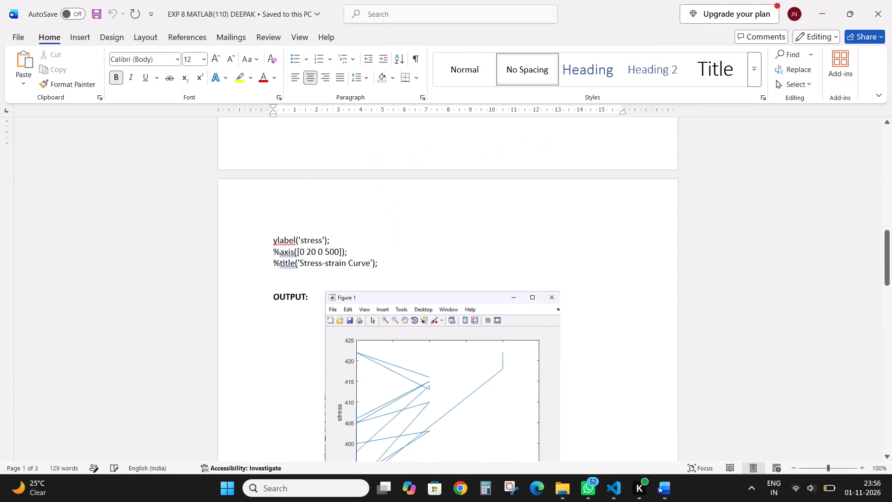
pyautogui.scroll(-5, 444, 201)
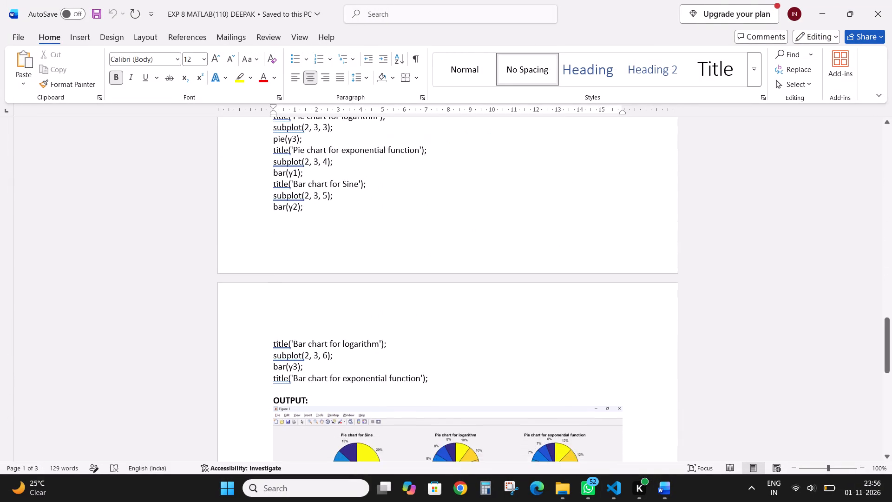
pyautogui.scroll(-3, 444, 201)
pyautogui.scroll(2, 444, 201)
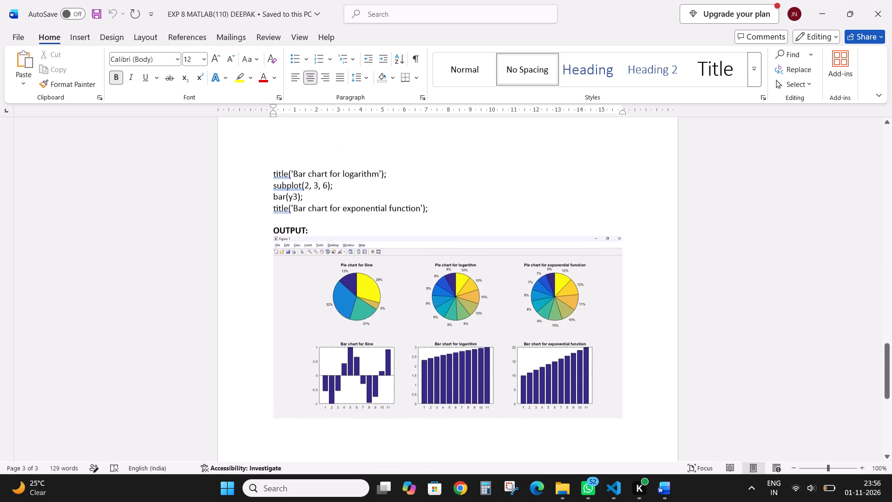
pyautogui.scroll(12, 444, 201)
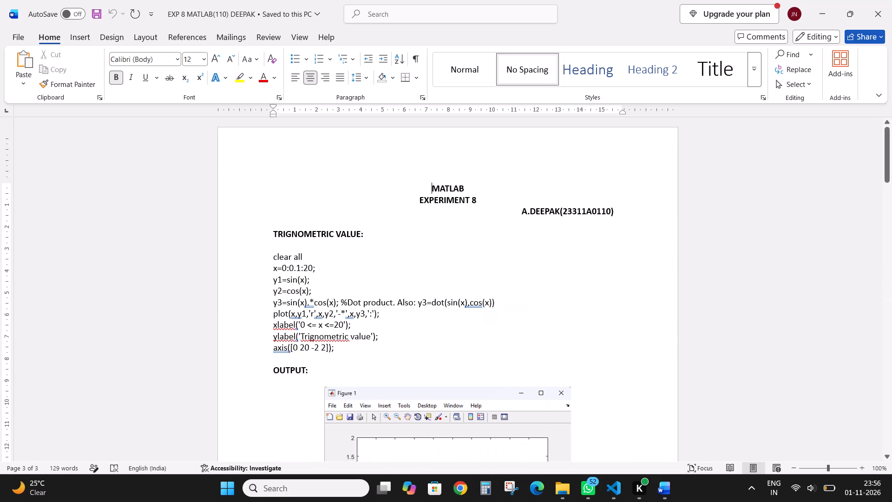
pyautogui.scroll(1, 444, 201)
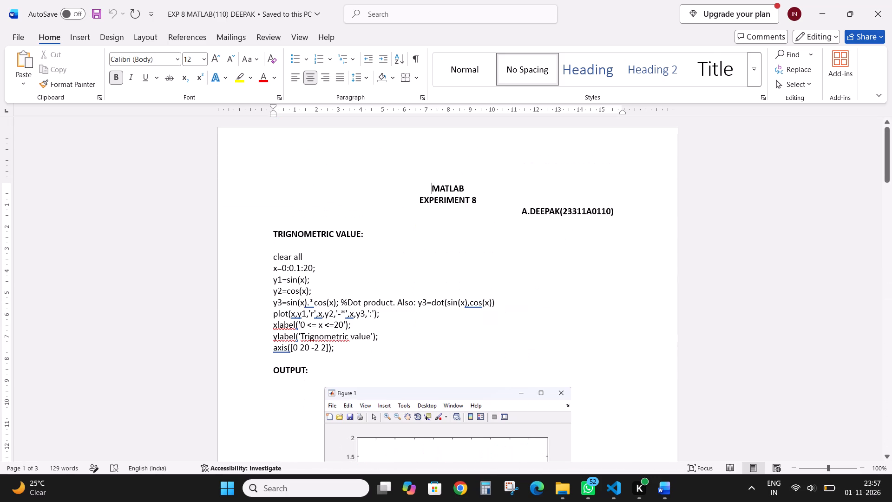
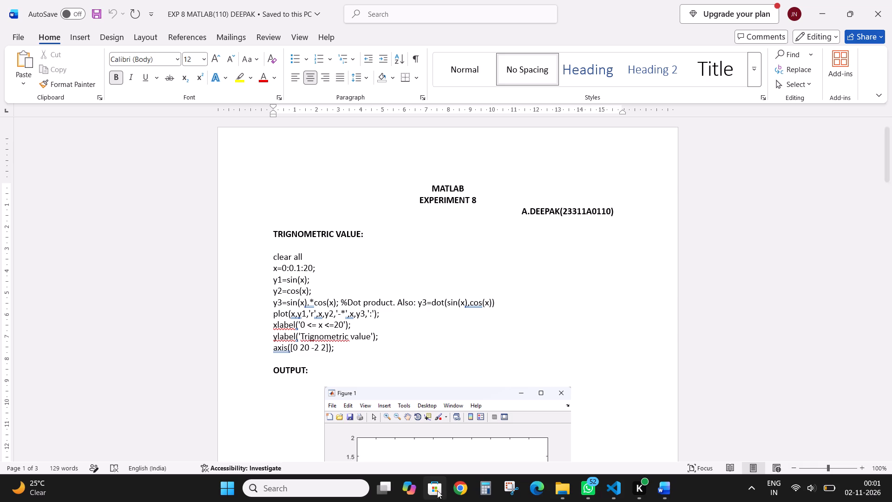
# Switch to Google Chrome, opening its profile chooser.
pyautogui.click(452, 496)
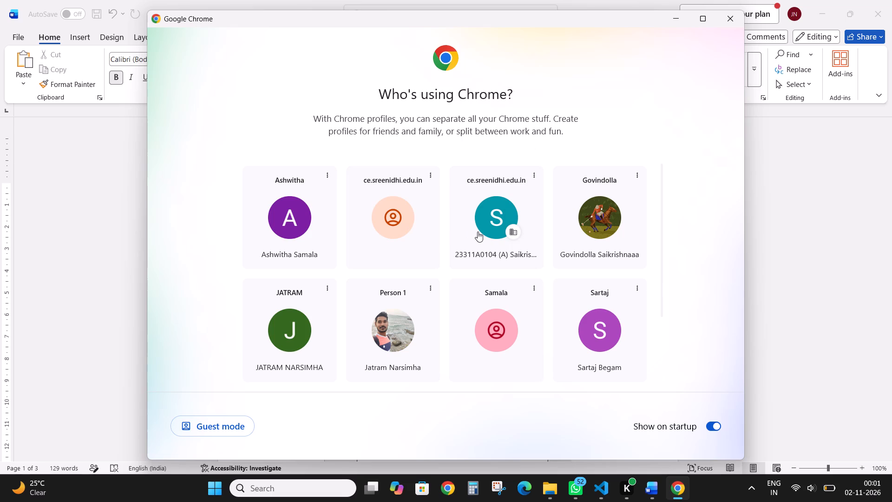
# Open the browser with the ce.sreenidhi.edu.in profile that has the teal S avatar, and dismiss the Energy Saver notice.
pyautogui.click(478, 231)
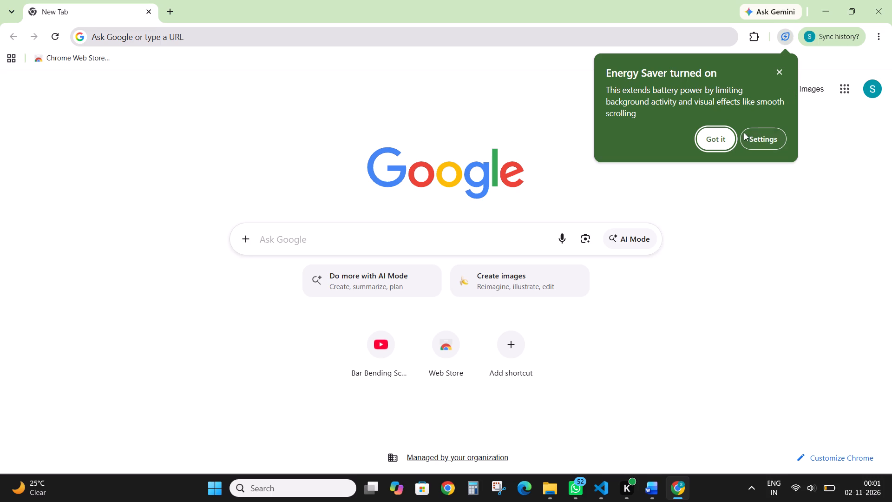
pyautogui.click(778, 72)
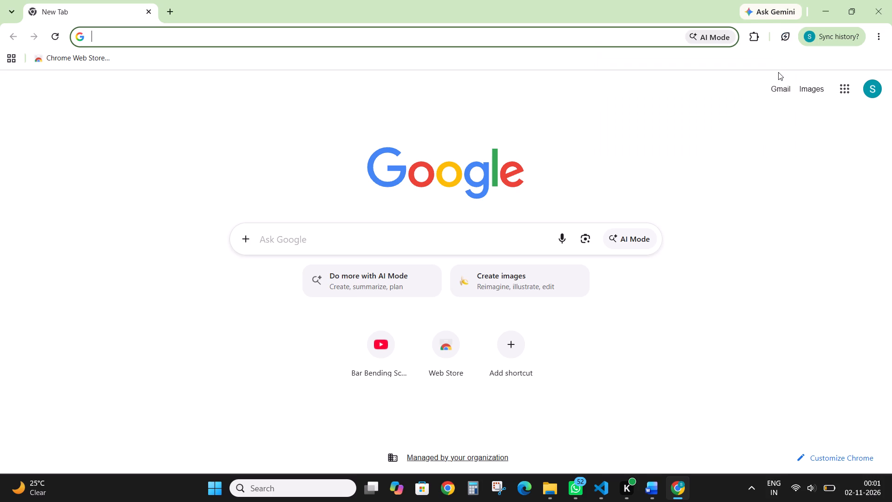
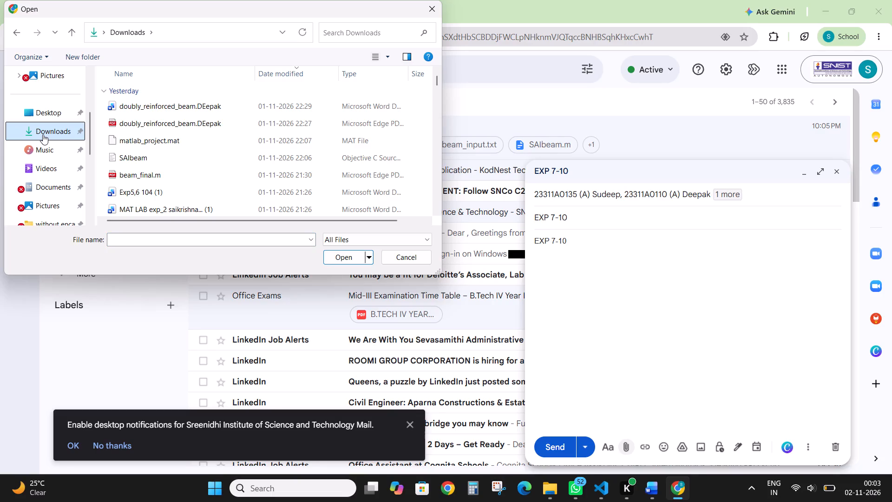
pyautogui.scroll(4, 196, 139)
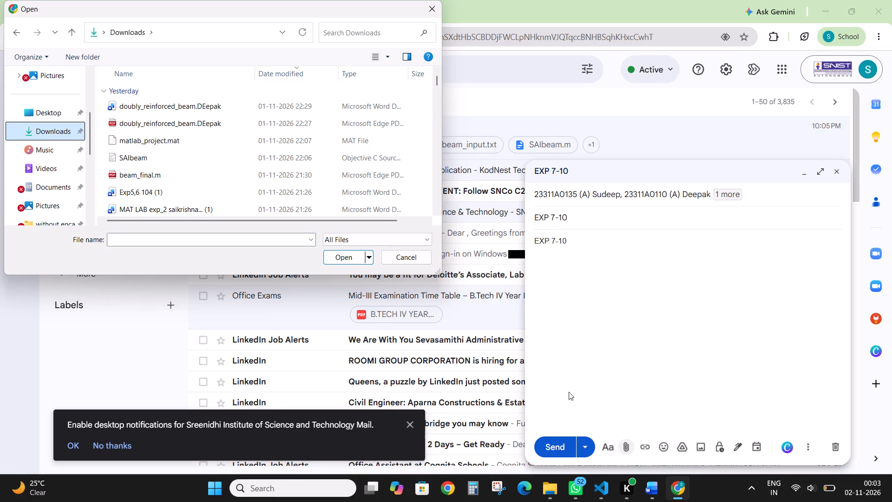
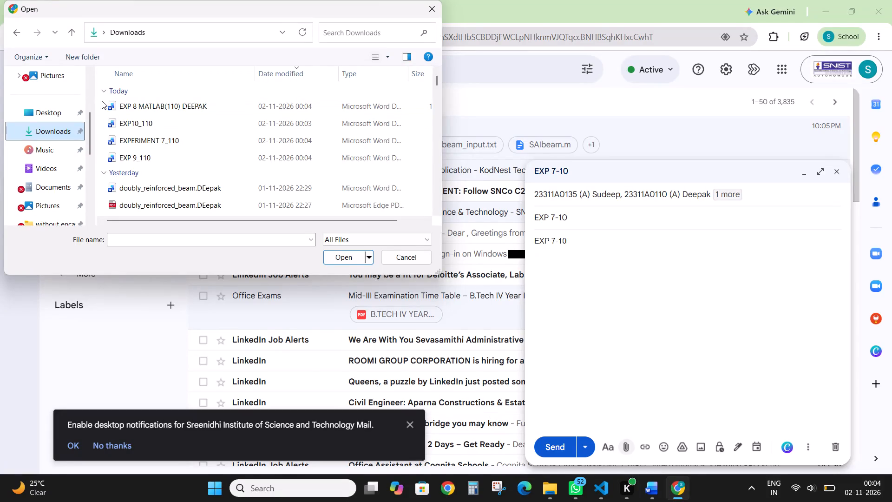
# Select the four Word reports for experiments 7 to 10 in Downloads as attachments for the EXP 7-10 email.
pyautogui.moveTo(101, 100); pyautogui.dragTo(162, 161)
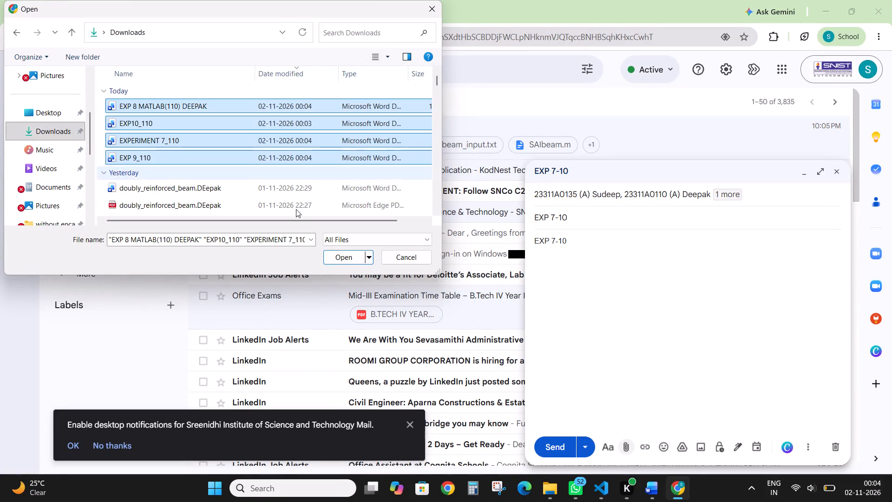